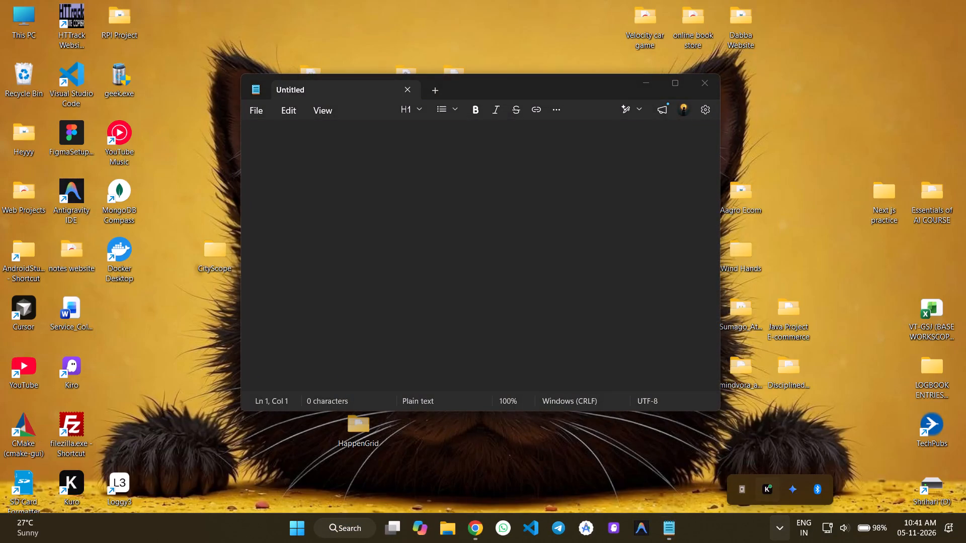
# Paste the copied project report suggestions into the empty note.
pyautogui.click(378, 210)
pyautogui.hotkey('ctrl', 'v')
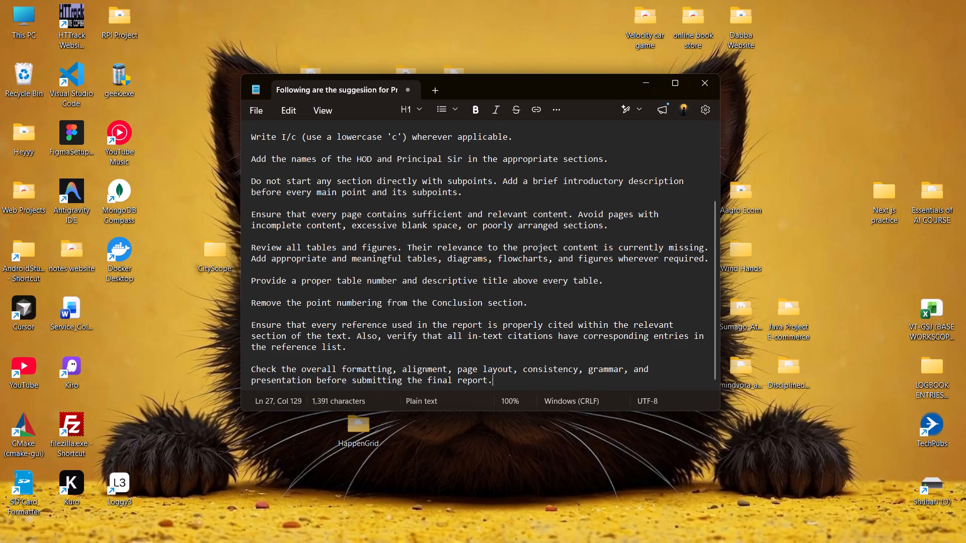
# Format all suggestions from "Use the project title" through "Check the overall formatting" as a bulleted list.
pyautogui.scroll(8, 376, 211)
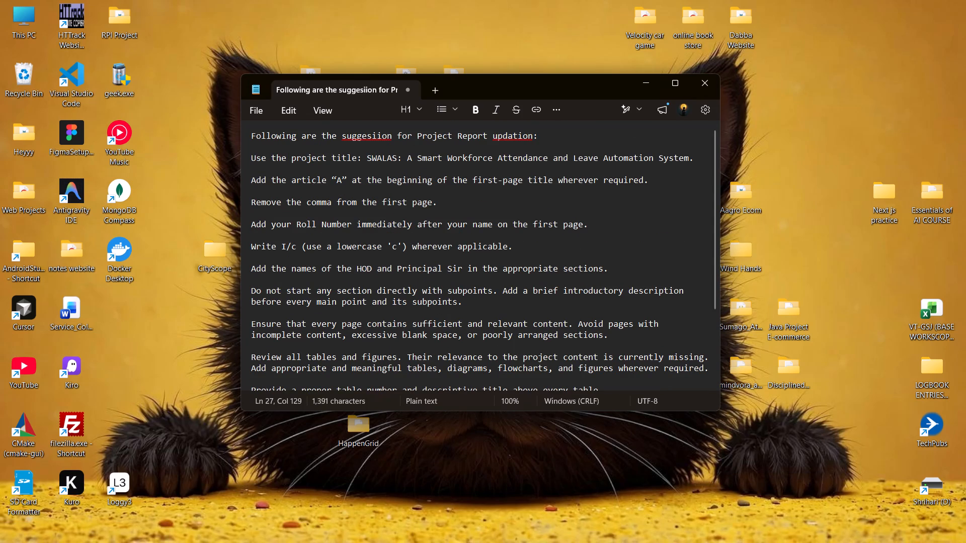
pyautogui.moveTo(252, 155); pyautogui.dragTo(461, 444)
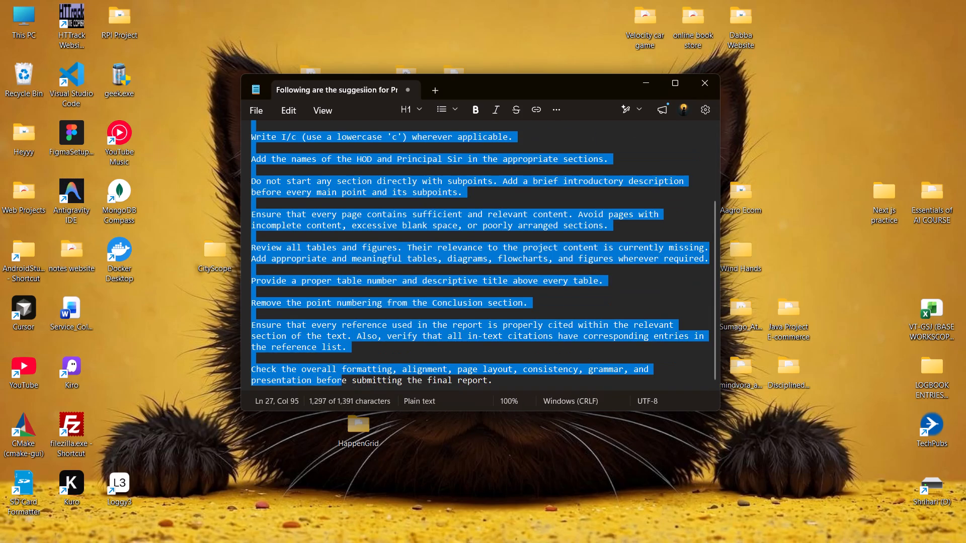
pyautogui.moveTo(461, 444); pyautogui.dragTo(758, 440)
pyautogui.click(440, 110)
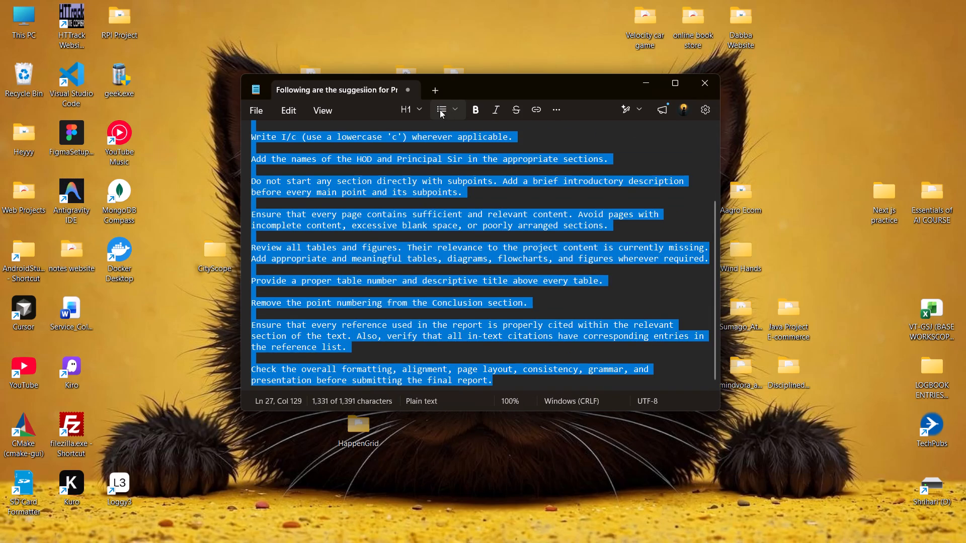
pyautogui.click(438, 136)
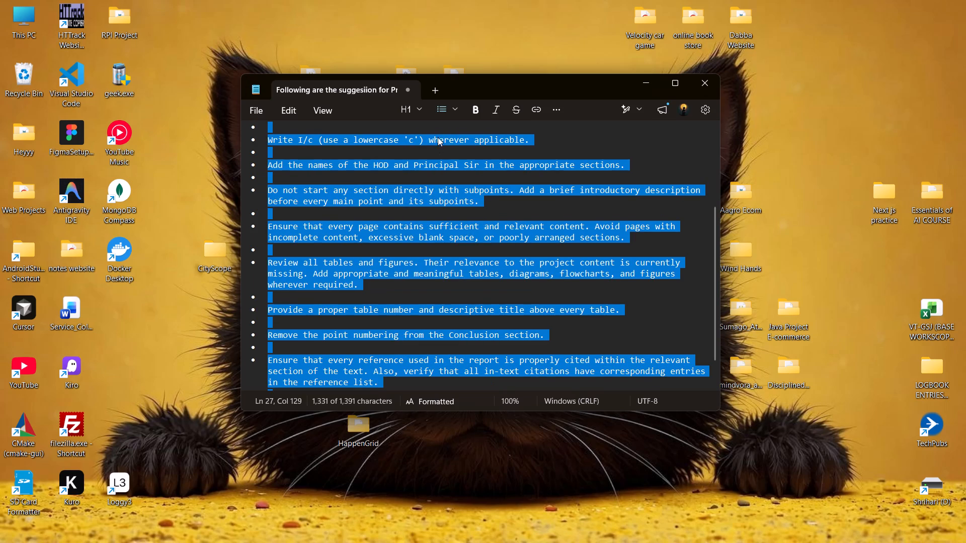
# Delete the empty bullets between the "Write I/c" suggestion and the "Review all tables and figures" suggestion.
pyautogui.click(288, 178)
pyautogui.moveTo(289, 175); pyautogui.dragTo(208, 175)
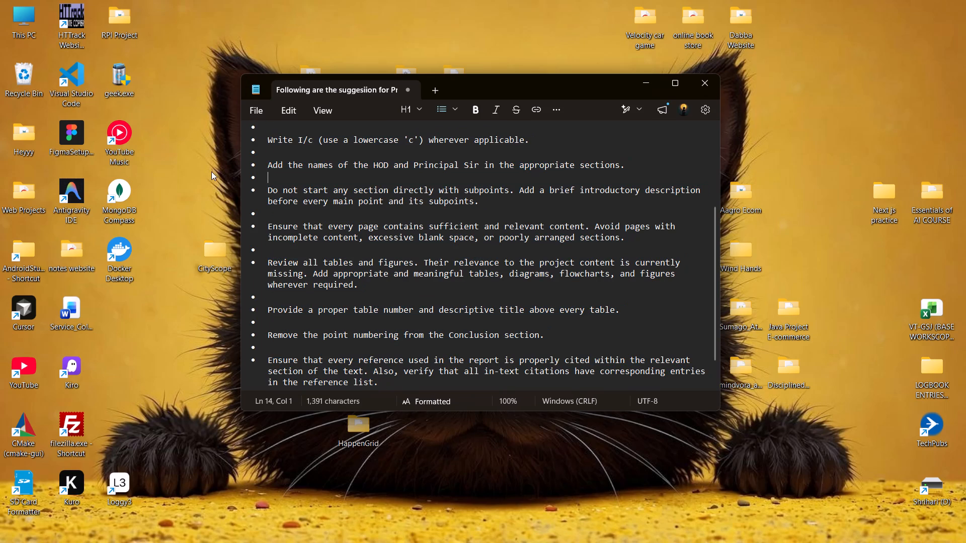
pyautogui.press('BackSpace')
pyautogui.press('BackSpace')
pyautogui.click(274, 153)
pyautogui.press('BackSpace')
pyautogui.press('BackSpace')
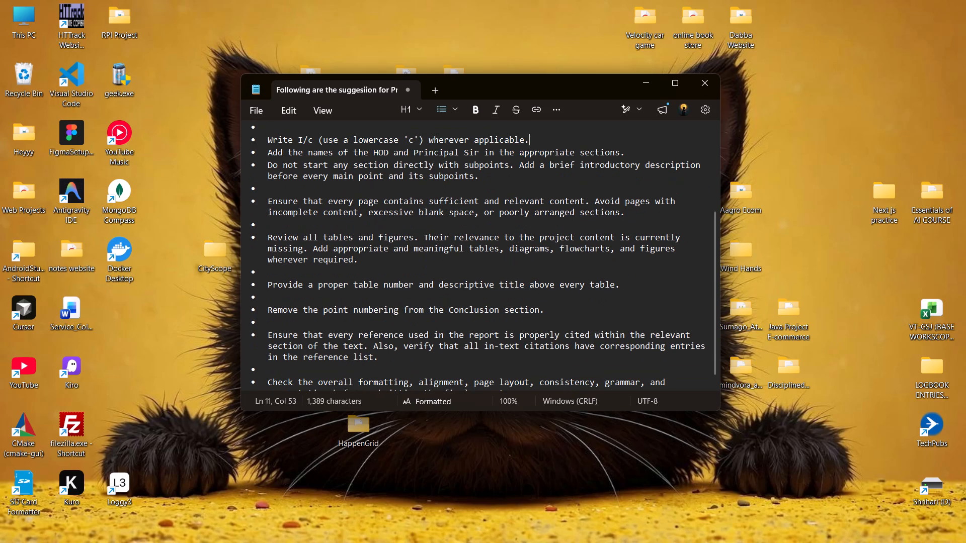
pyautogui.click(276, 182)
pyautogui.press('BackSpace')
pyautogui.press('BackSpace')
pyautogui.click(273, 214)
pyautogui.press('BackSpace')
pyautogui.press('BackSpace')
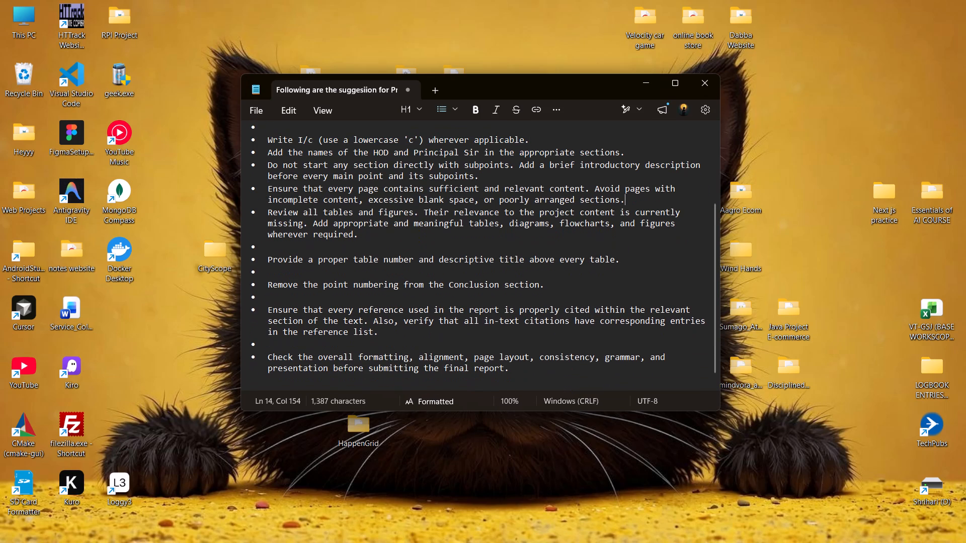
# Delete the empty bullets between the "Review all tables and figures" suggestion and the final "Check the overall formatting" suggestion.
pyautogui.click(280, 247)
pyautogui.press('BackSpace')
pyautogui.press('BackSpace')
pyautogui.click(280, 258)
pyautogui.press('BackSpace')
pyautogui.press('BackSpace')
pyautogui.click(277, 274)
pyautogui.press('BackSpace')
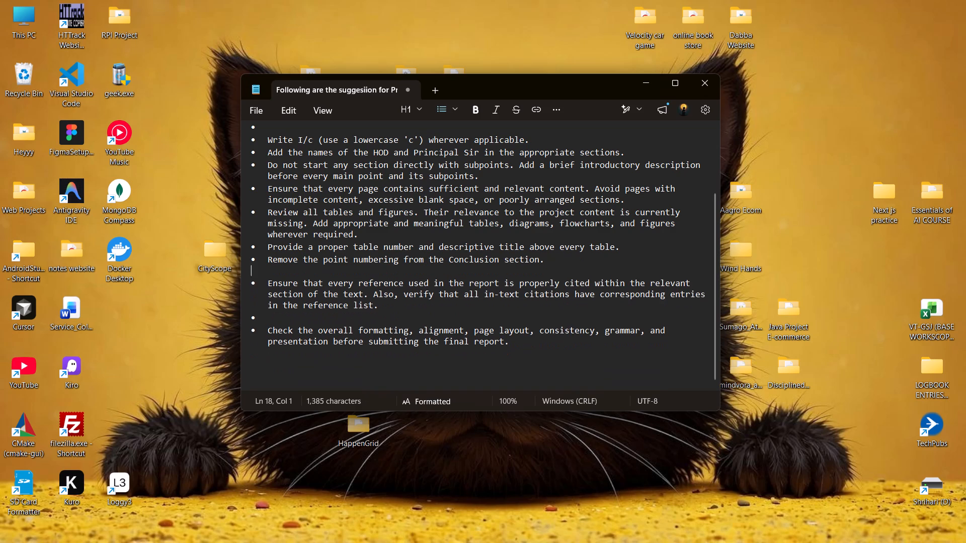
pyautogui.press('BackSpace')
pyautogui.click(277, 311)
pyautogui.press('BackSpace')
pyautogui.press('BackSpace')
# Delete the empty bullets between the "Remove the comma from the first page" and "Write I/c" suggestions.
pyautogui.scroll(-4, 336, 218)
pyautogui.scroll(2, 336, 218)
pyautogui.scroll(-1, 336, 218)
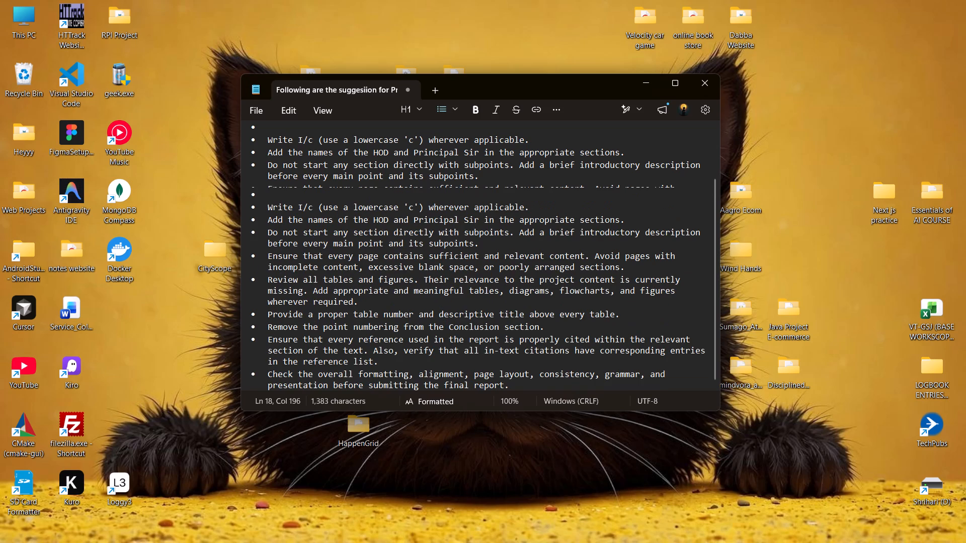
pyautogui.click(277, 196)
pyautogui.press('BackSpace')
pyautogui.press('BackSpace')
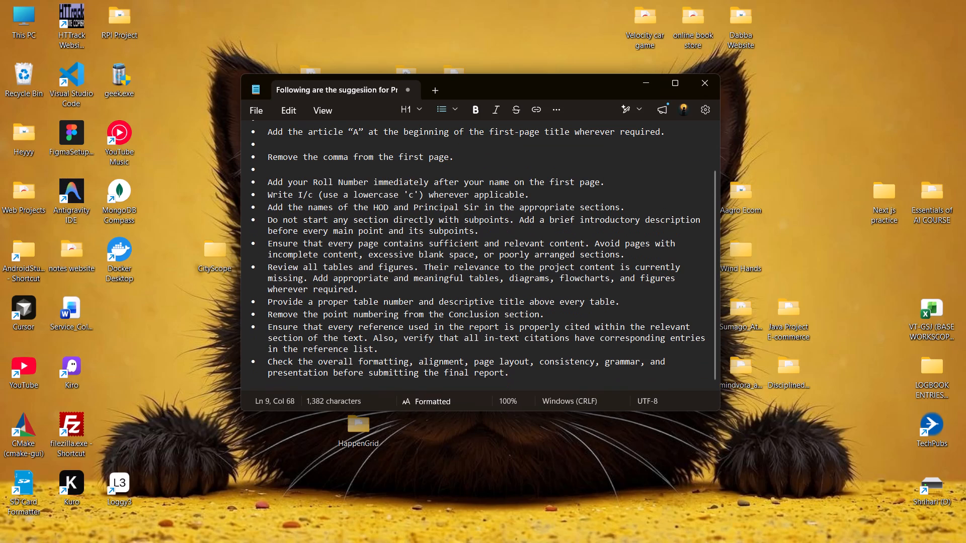
pyautogui.click(284, 167)
pyautogui.press('BackSpace')
pyautogui.press('BackSpace')
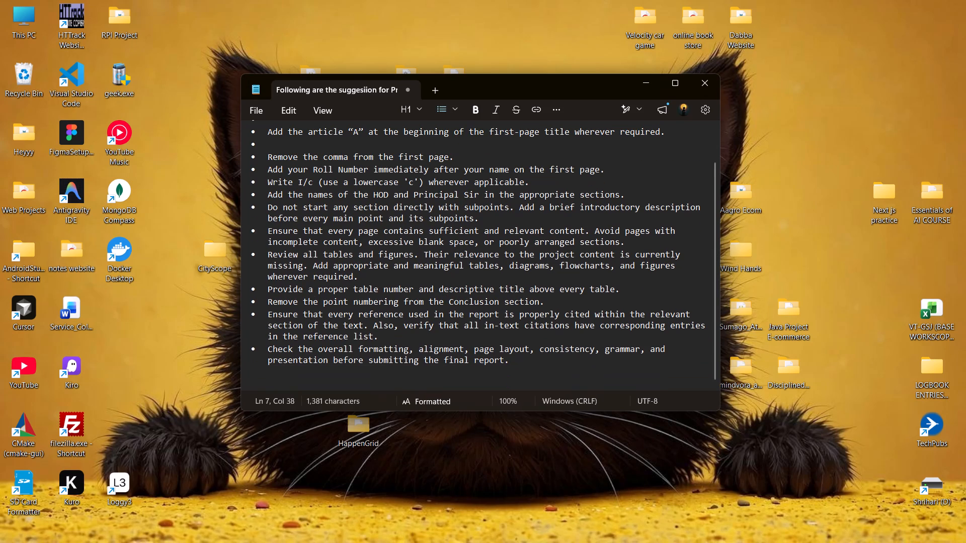
# Delete the remaining empty bullets between the "Use the project title" and "Remove the comma" suggestions.
pyautogui.click(285, 143)
pyautogui.scroll(2, 325, 200)
pyautogui.press('BackSpace')
pyautogui.press('BackSpace')
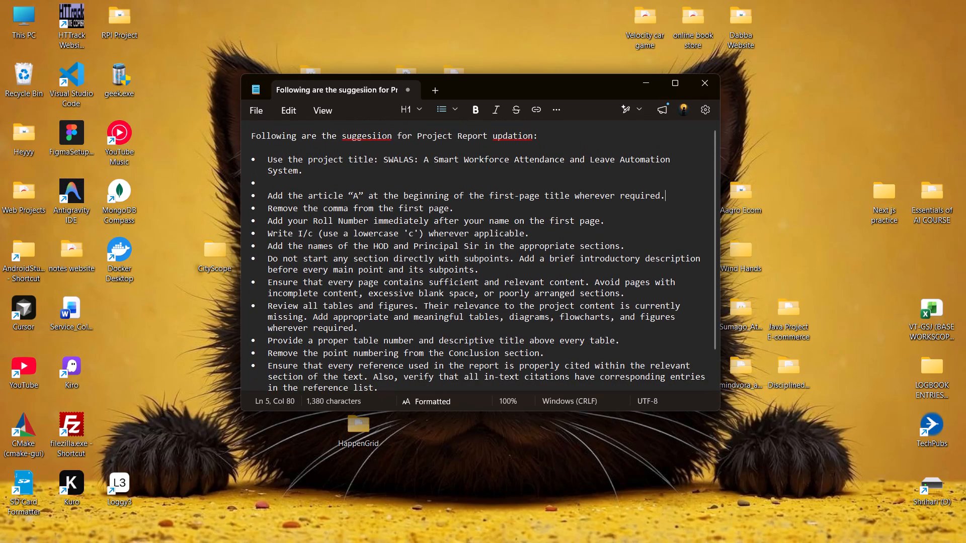
pyautogui.click(304, 186)
pyautogui.press('BackSpace')
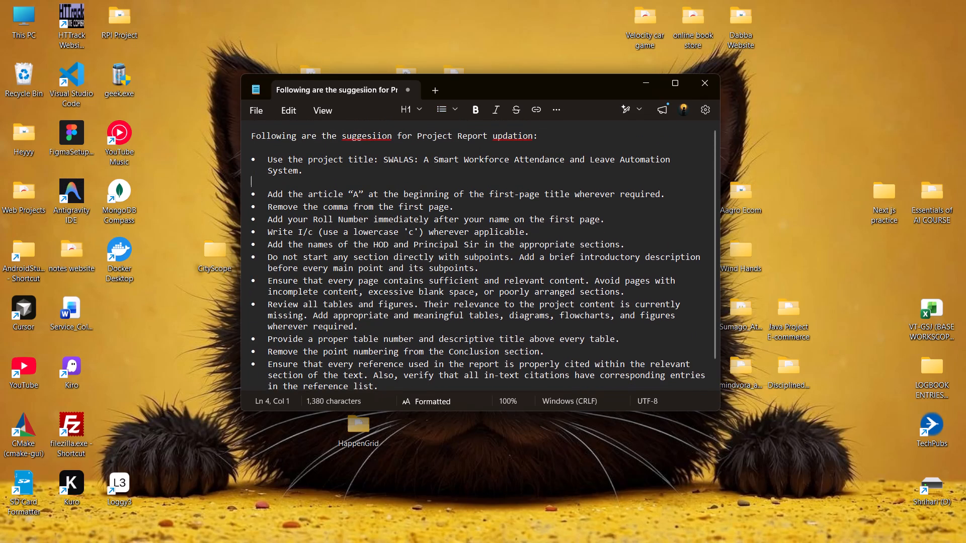
pyautogui.press('BackSpace')
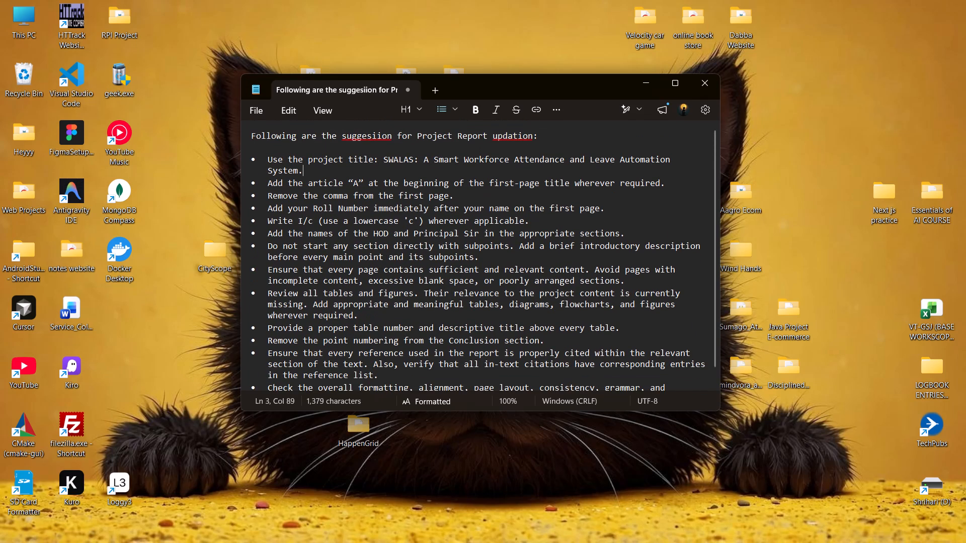
pyautogui.scroll(1, 457, 212)
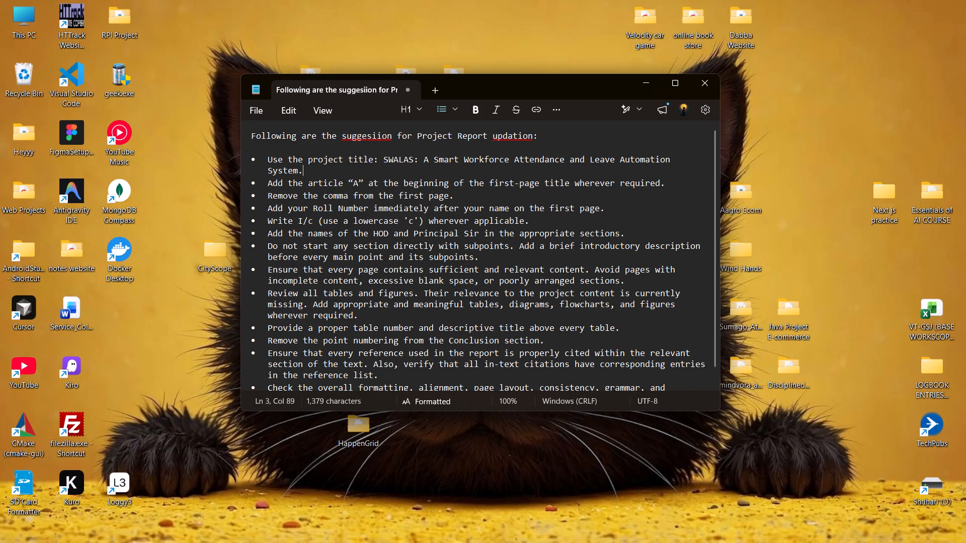
pyautogui.scroll(-1, 580, 313)
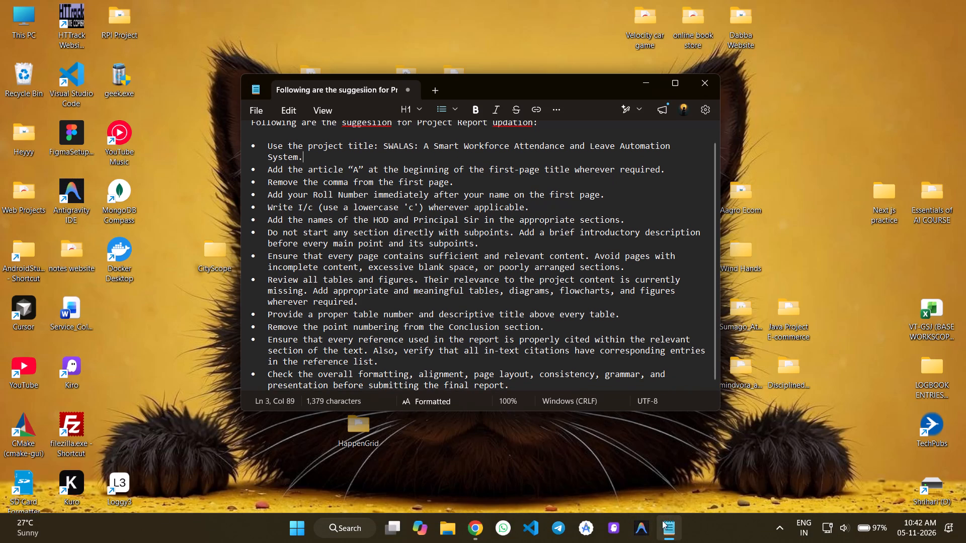
# Switch to File Explorer and delete Employee_Attendance_Research_Project_Report.pdf from the Downloads folder.
pyautogui.click(454, 525)
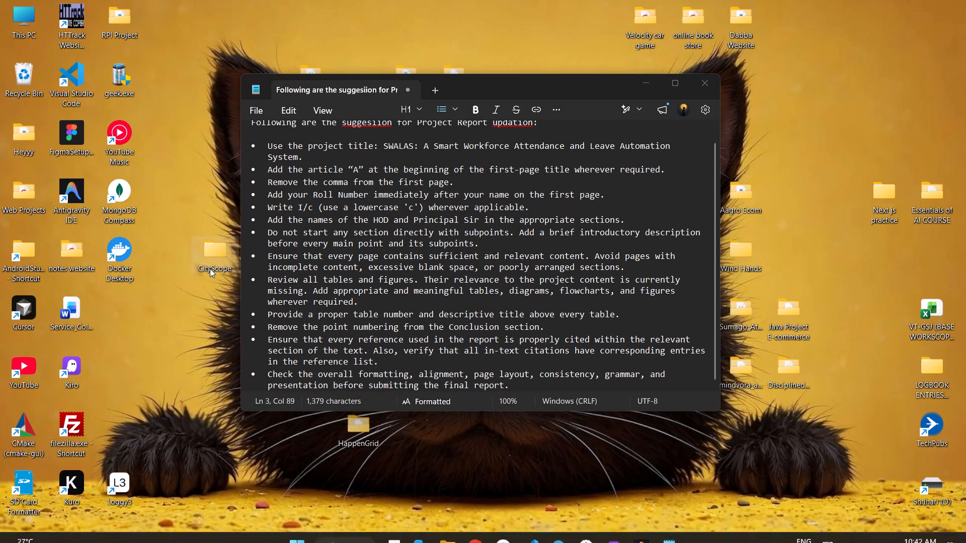
pyautogui.click(69, 310)
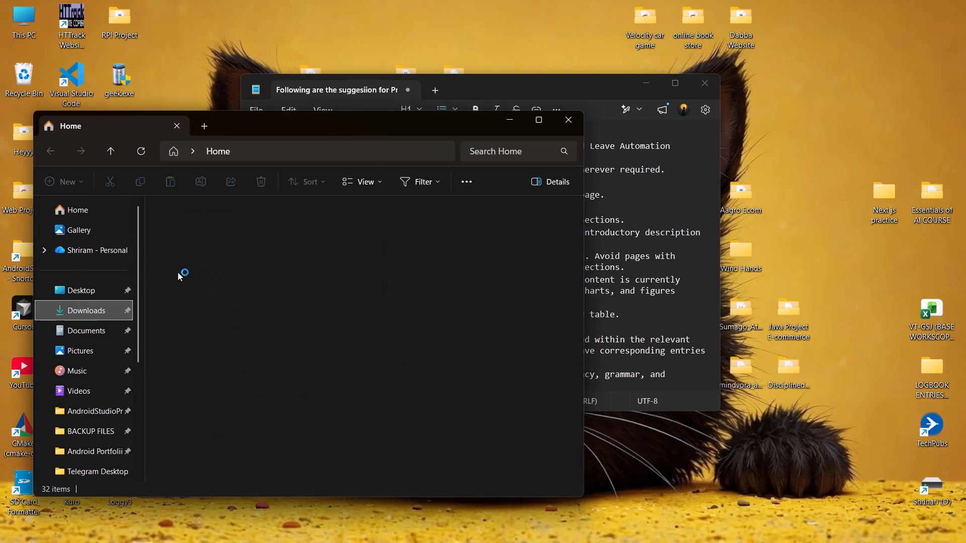
pyautogui.click(182, 241)
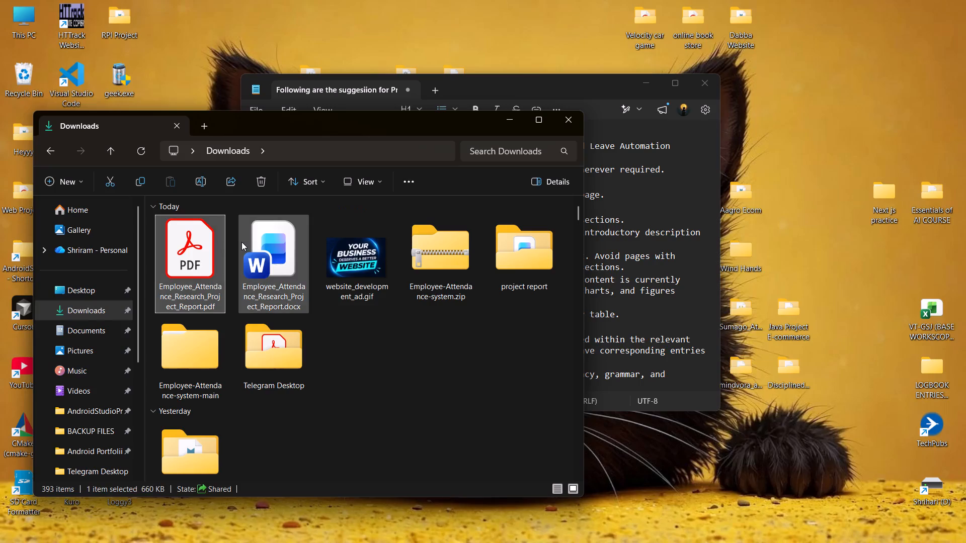
pyautogui.click(257, 240)
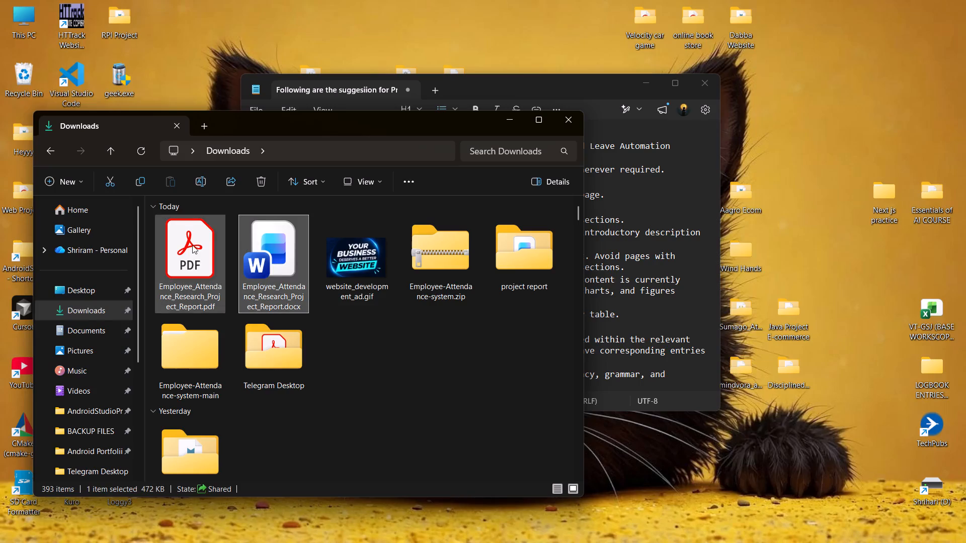
pyautogui.click(192, 245)
pyautogui.click(261, 179)
# Open Employee_Attendance_Research_Project_Report.docx from the Downloads folder.
pyautogui.doubleClick(197, 259)
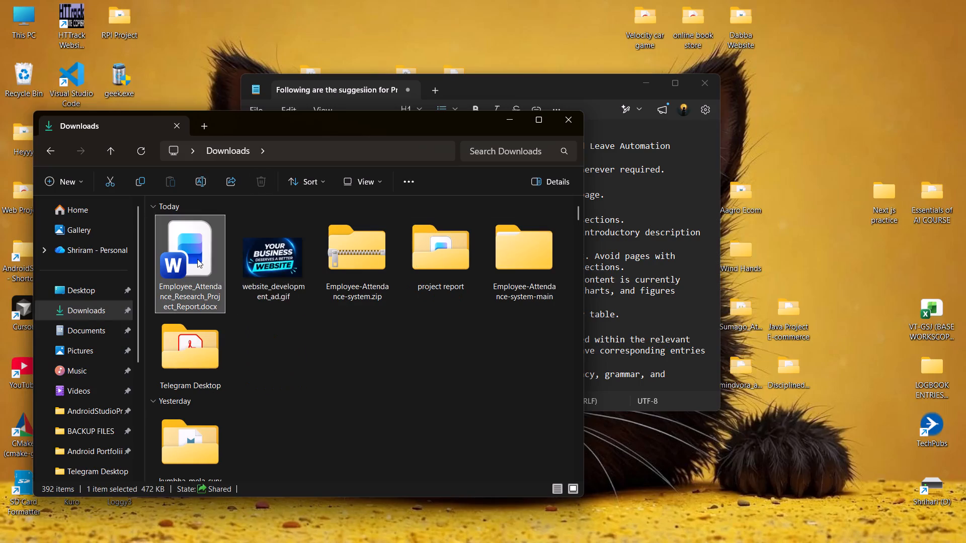
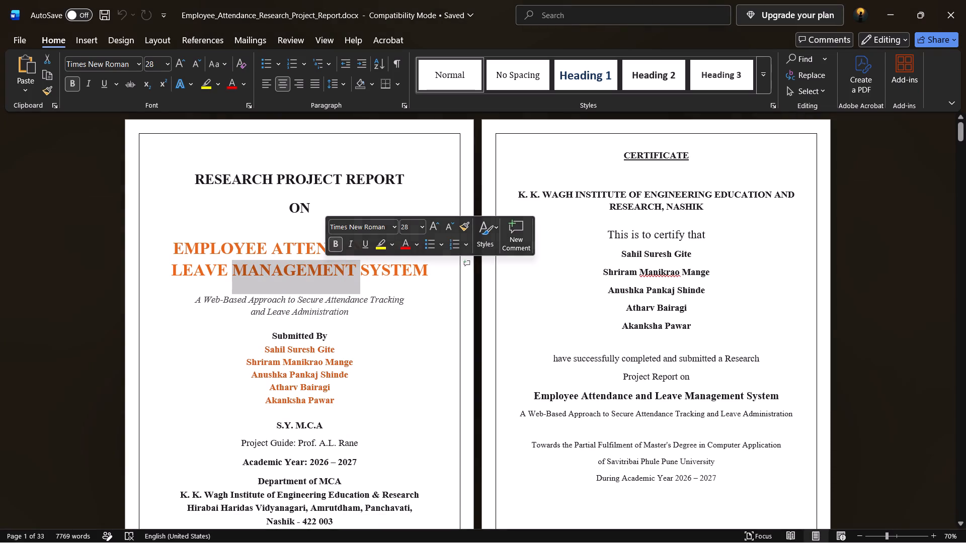
pyautogui.moveTo(429, 273); pyautogui.dragTo(173, 249)
pyautogui.hotkey('ctrl', 'v')
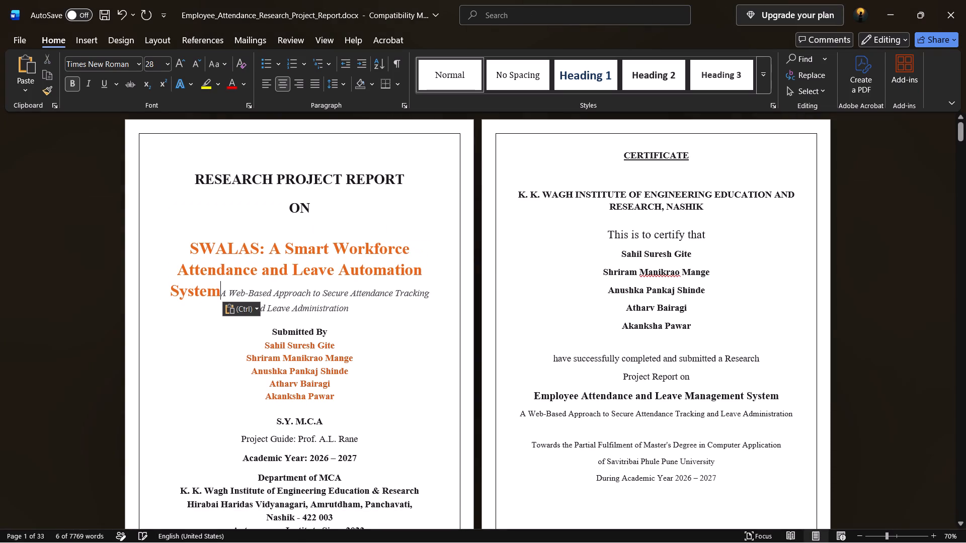
pyautogui.press('Return')
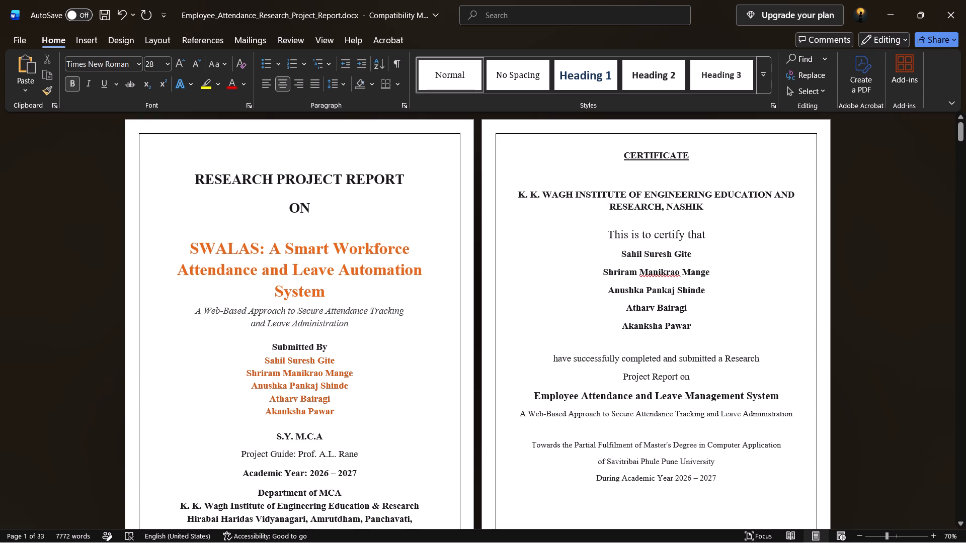
# Add the article "A" on its own line above "RESEARCH PROJECT REPORT" on the cover page.
pyautogui.moveTo(358, 325); pyautogui.dragTo(191, 307)
pyautogui.click(189, 243)
pyautogui.click(197, 176)
pyautogui.press('Return')
pyautogui.click(296, 185)
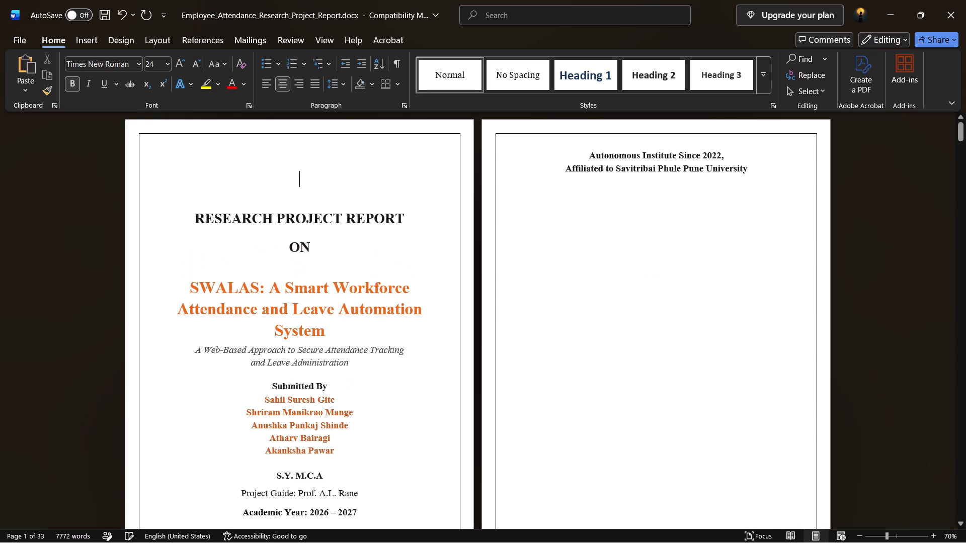
pyautogui.hotkey('shift', 'a')
# Select the "A", "RESEARCH PROJECT REPORT" and "ON" heading lines on the cover page.
pyautogui.click(298, 207)
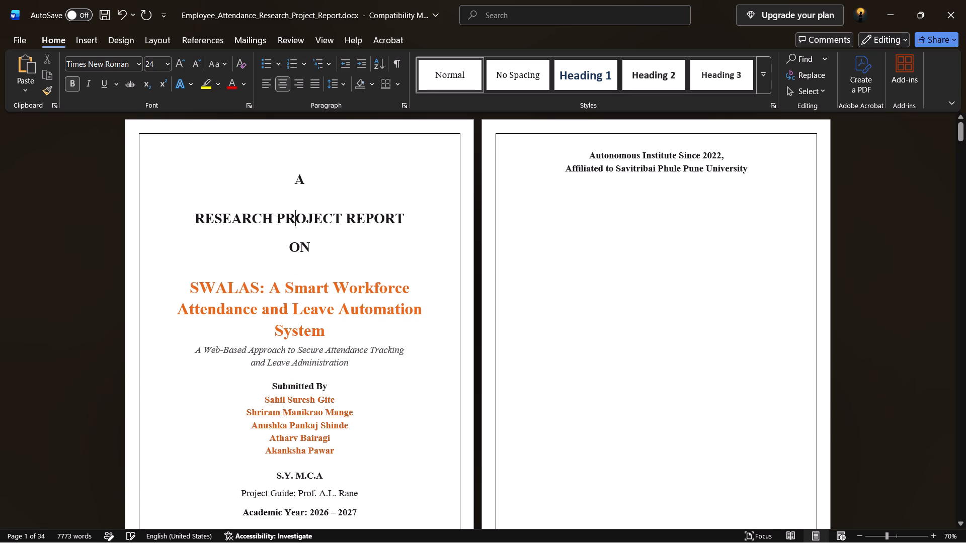
pyautogui.click(303, 203)
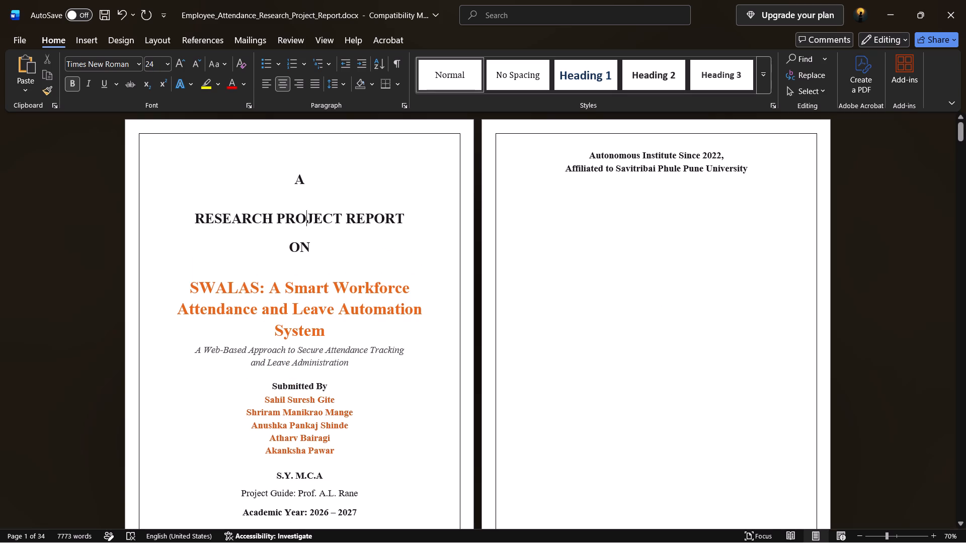
pyautogui.click(300, 195)
pyautogui.click(298, 199)
pyautogui.moveTo(322, 248); pyautogui.dragTo(291, 204)
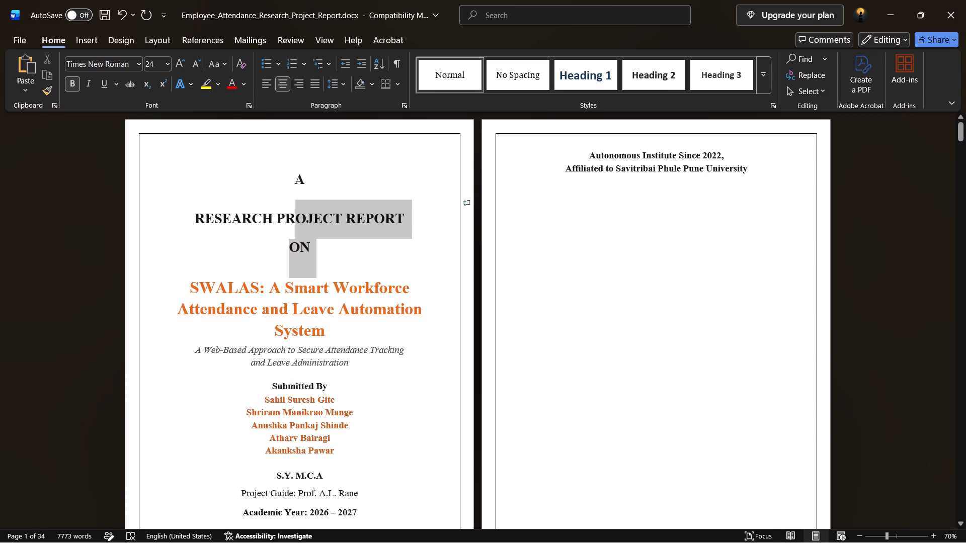
pyautogui.moveTo(291, 204); pyautogui.dragTo(278, 177)
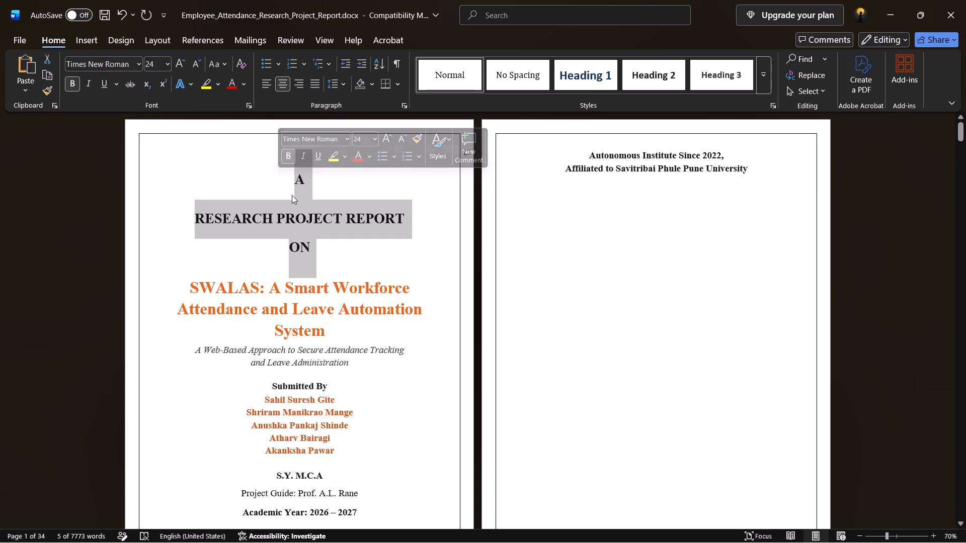
# Set the line spacing of the selected "A", "RESEARCH PROJECT REPORT" and "ON" heading lines to 1.0.
pyautogui.click(343, 82)
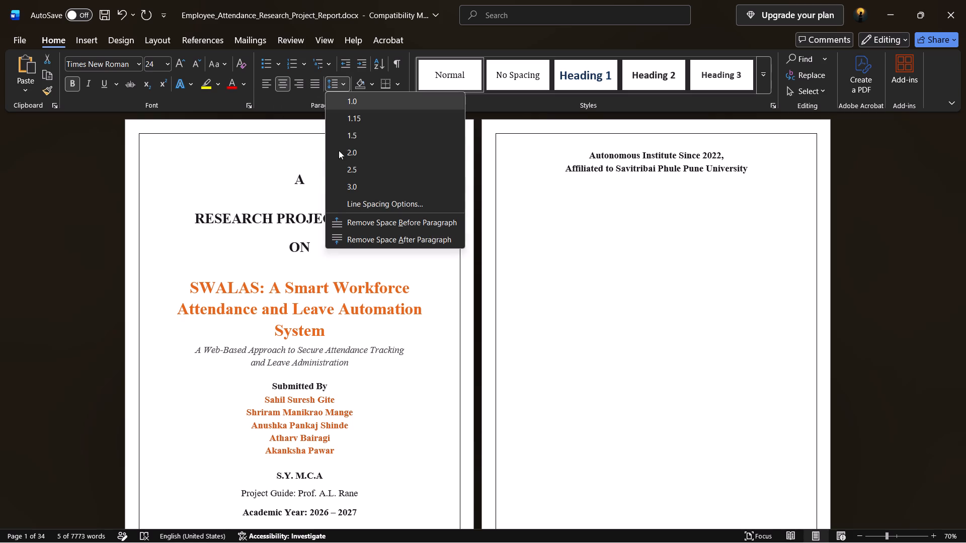
pyautogui.click(362, 100)
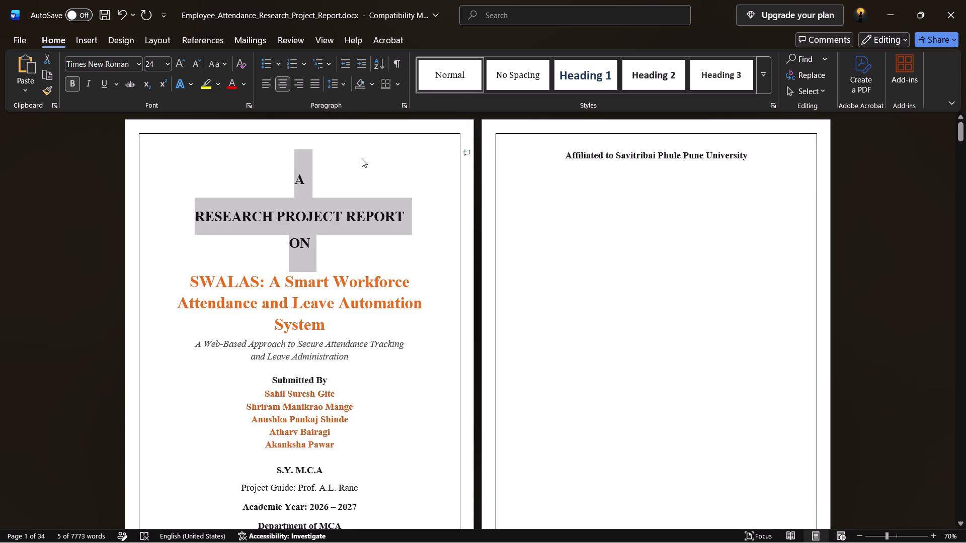
pyautogui.click(362, 158)
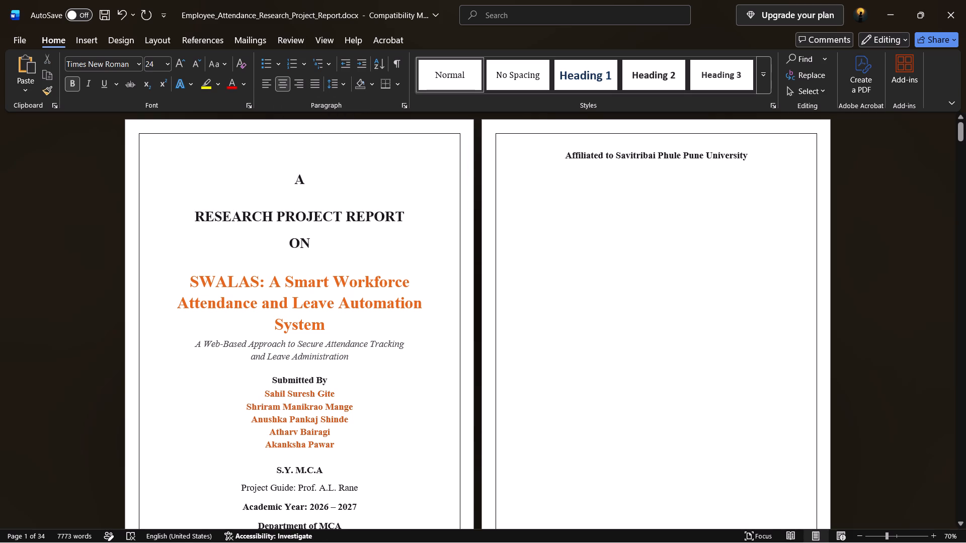
# Examine the cover page layout and how its closing institute lines flow onto the following page.
pyautogui.scroll(-3, 439, 207)
pyautogui.scroll(2, 439, 207)
pyautogui.scroll(-1, 439, 207)
pyautogui.scroll(1, 439, 207)
pyautogui.scroll(-1, 439, 207)
pyautogui.scroll(1, 439, 207)
pyautogui.scroll(-6, 439, 207)
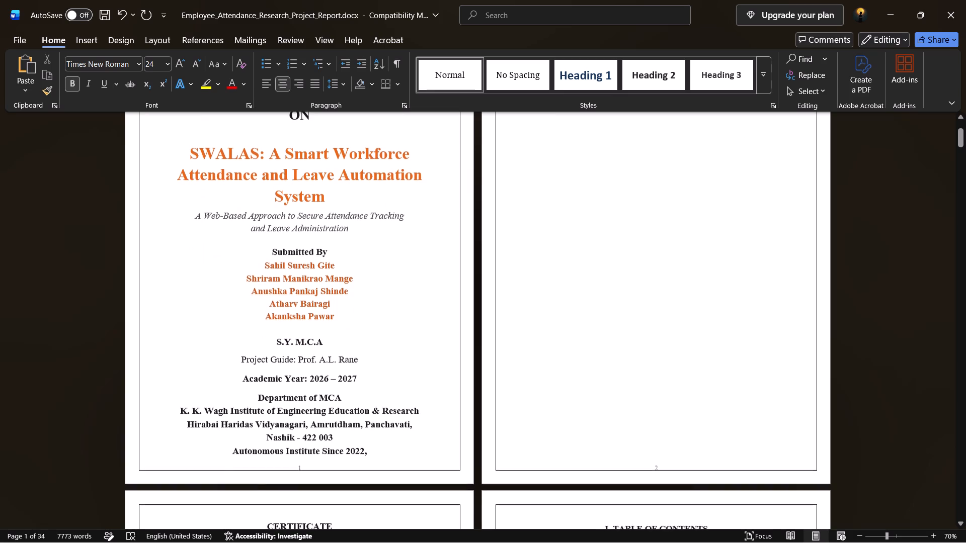
pyautogui.scroll(-1, 408, 207)
pyautogui.hscroll(-1, 404, 207)
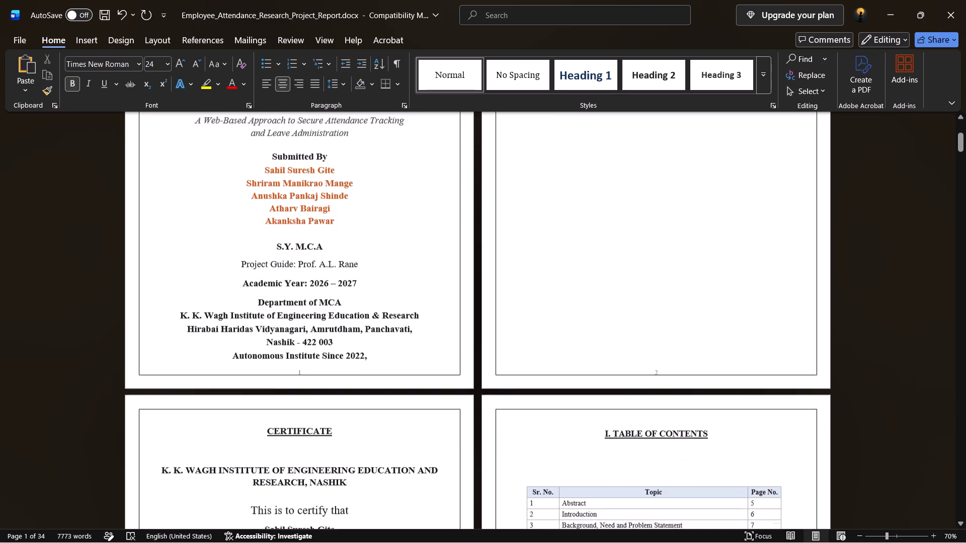
pyautogui.hscroll(-1, 404, 207)
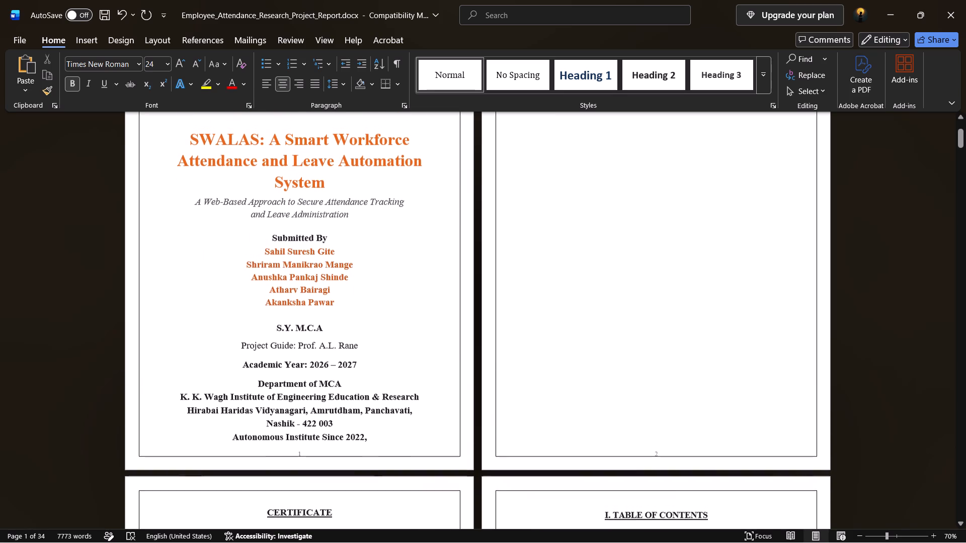
# Add a space after the first student's name in the "Submitted By" list on the cover page.
pyautogui.click(359, 251)
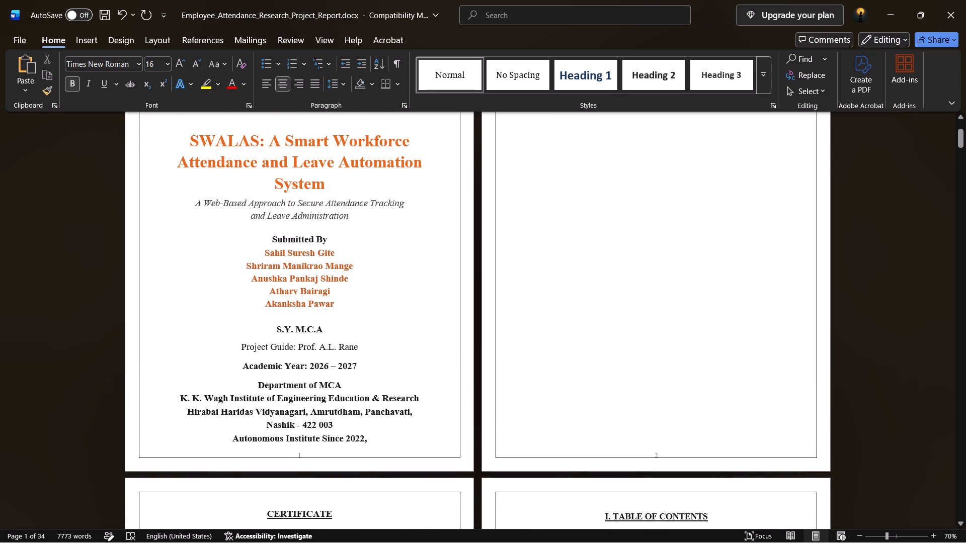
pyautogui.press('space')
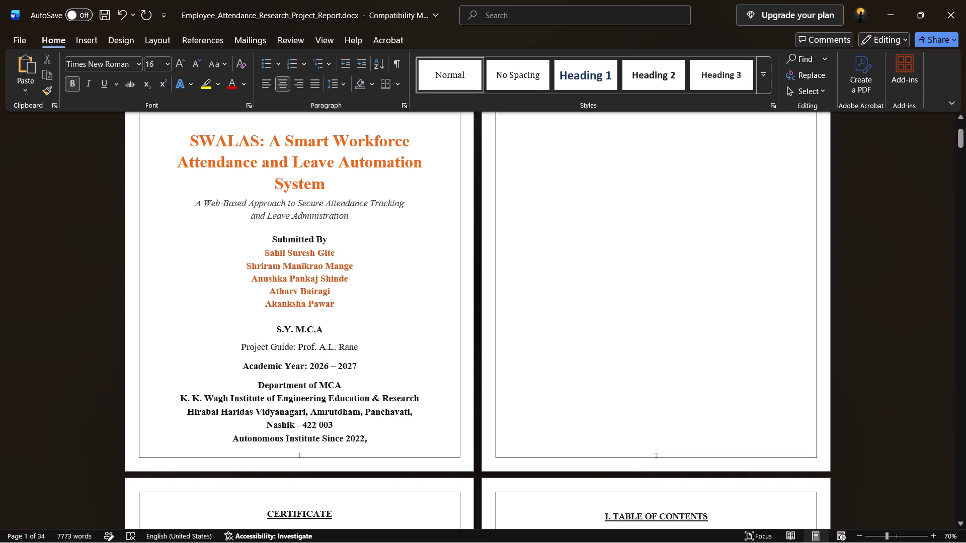
# Switch to Chrome with the "Create Research Report" conversation.
pyautogui.click(465, 527)
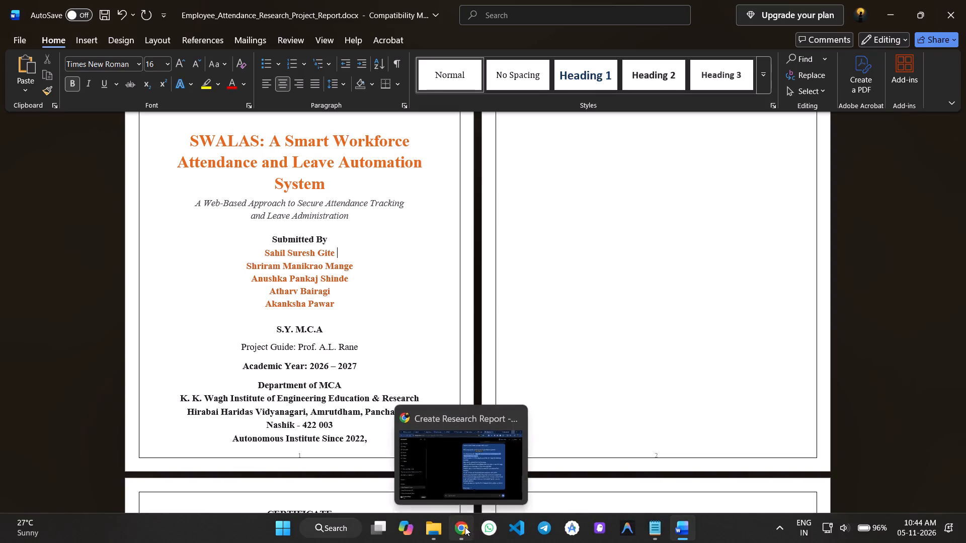
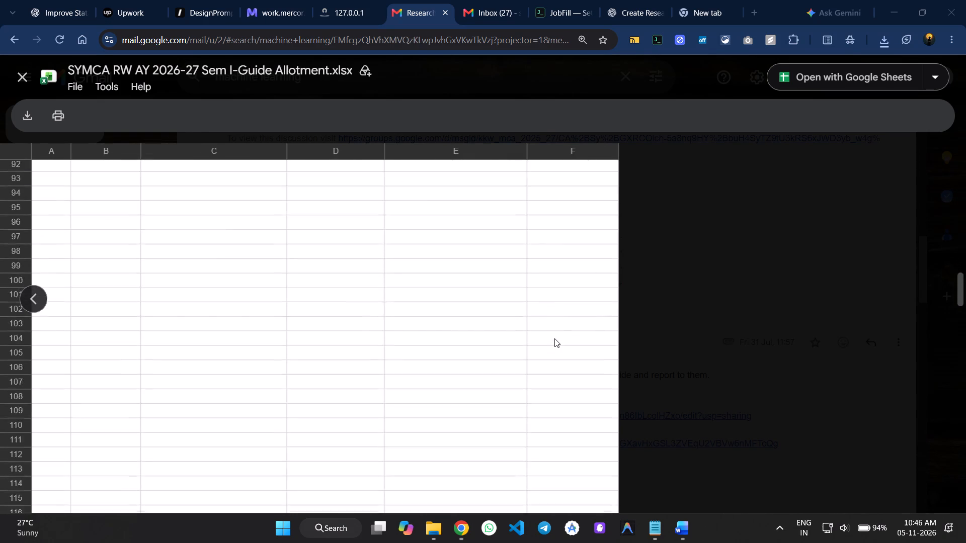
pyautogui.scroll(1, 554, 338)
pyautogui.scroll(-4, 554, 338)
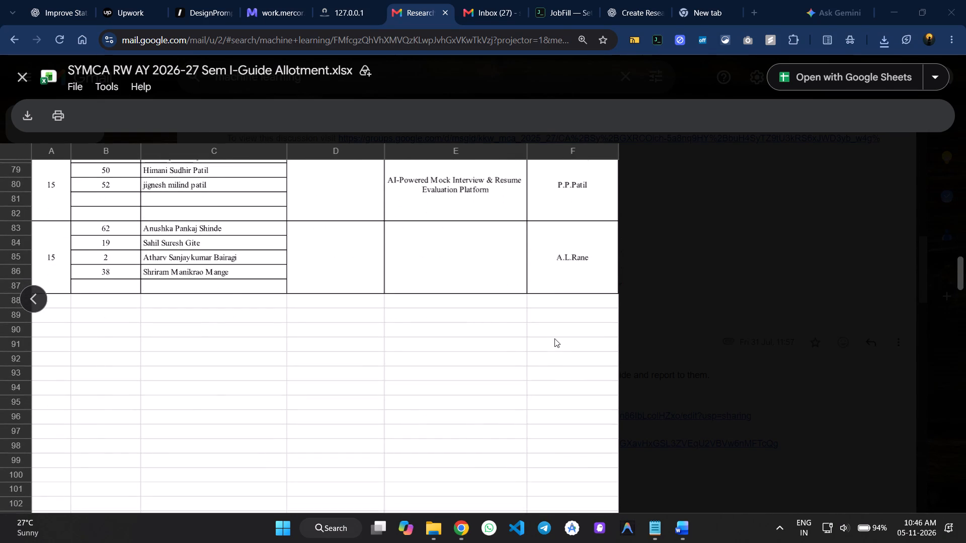
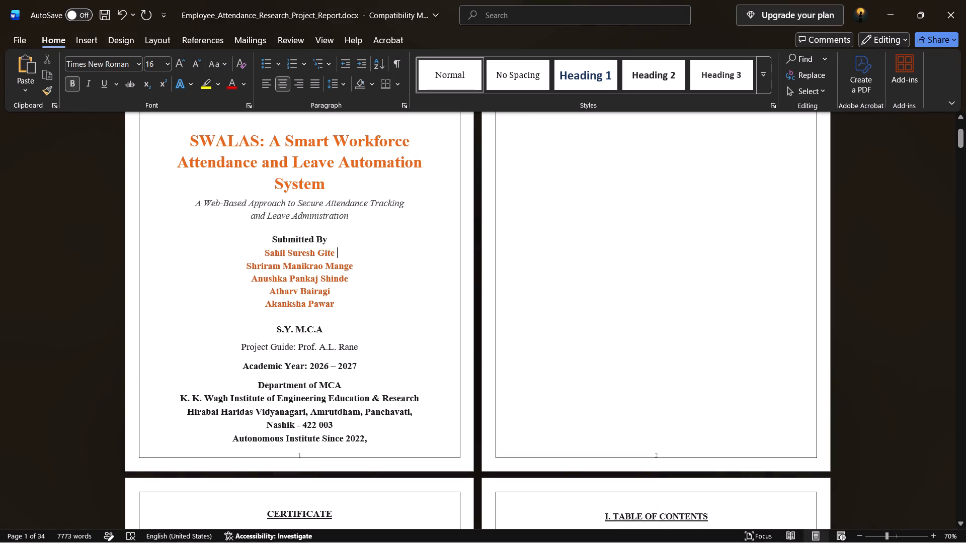
# Add (18) after the first student's name in the cover page's Submitted By list.
pyautogui.write('()')
pyautogui.press('Left')
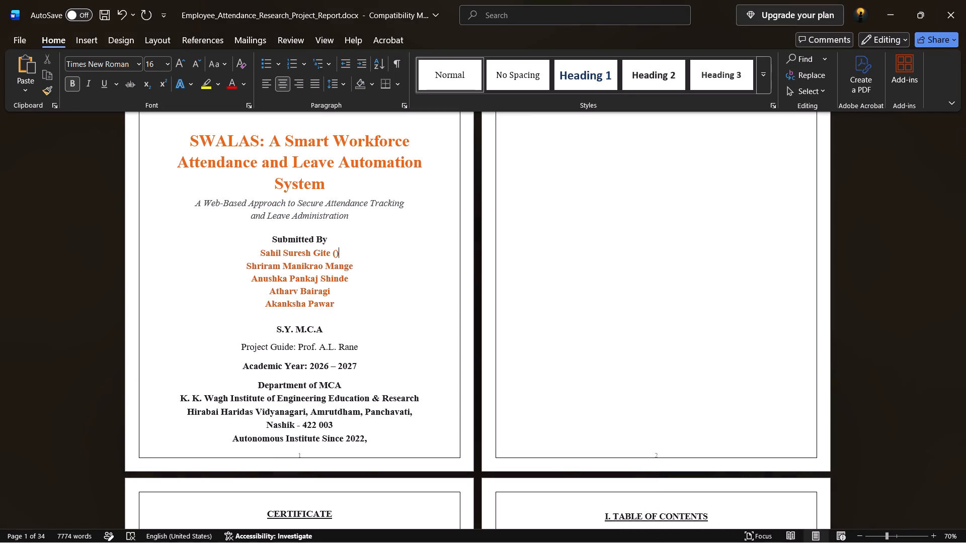
pyautogui.write('18')
# Add (37) after the second student's name in the Submitted By list, copying the empty parentheses for reuse.
pyautogui.press('Down')
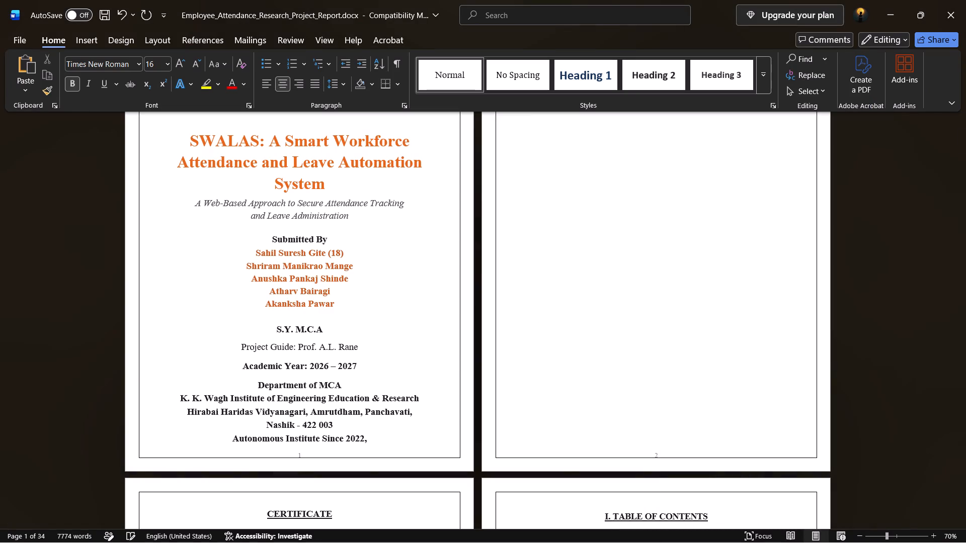
pyautogui.press('Right')
pyautogui.hotkey('ctrl', 'Right')
pyautogui.press('space')
pyautogui.write('())')
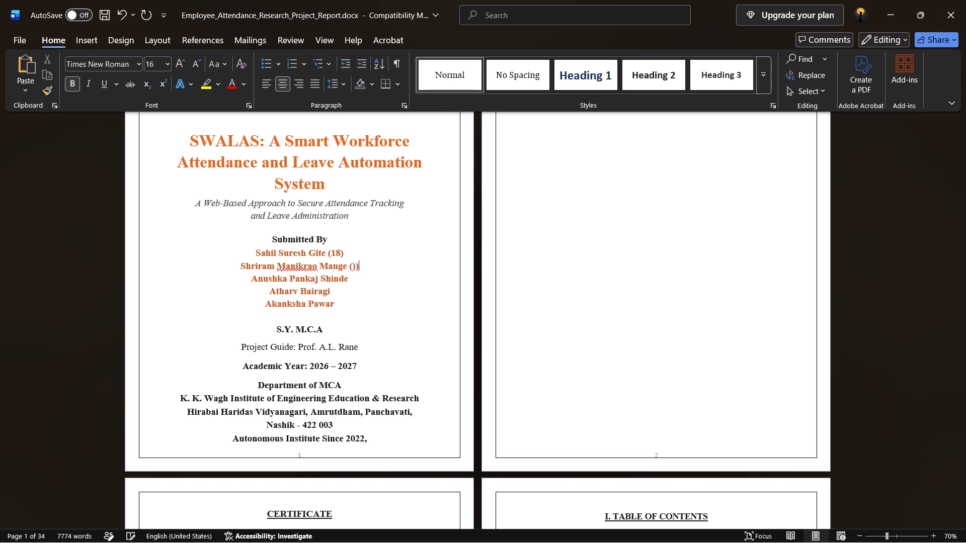
pyautogui.press('BackSpace')
pyautogui.hotkey('ctrl', 'shift', 'Left')
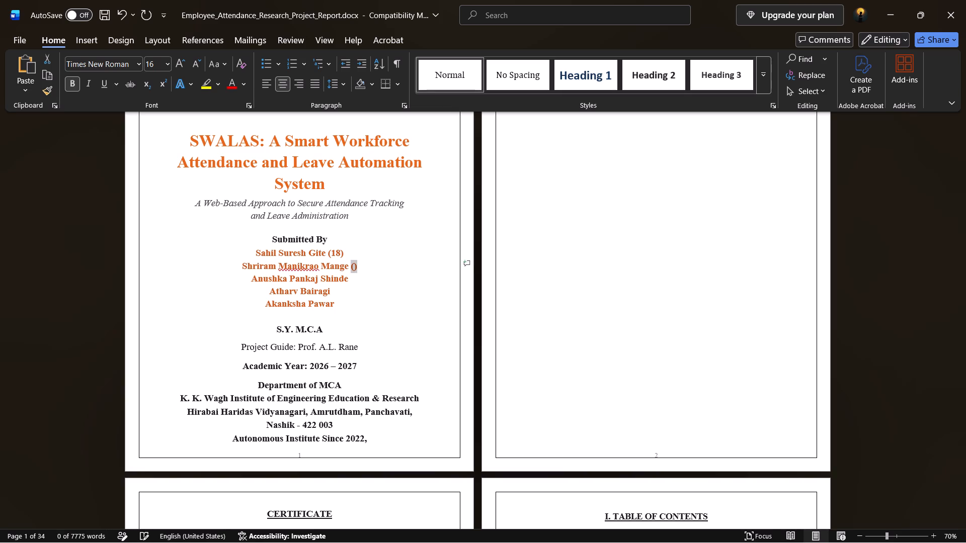
pyautogui.hotkey('ctrl', 'c')
pyautogui.press('Left')
pyautogui.press('Right')
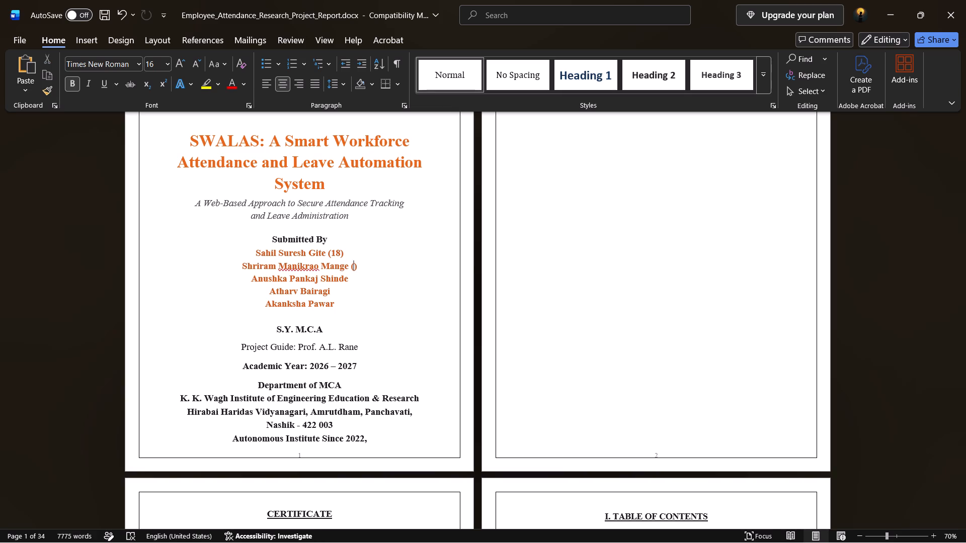
pyautogui.write('37')
# Add (61) after the third student's name in the Submitted By list, reusing the copied parentheses.
pyautogui.press('Down')
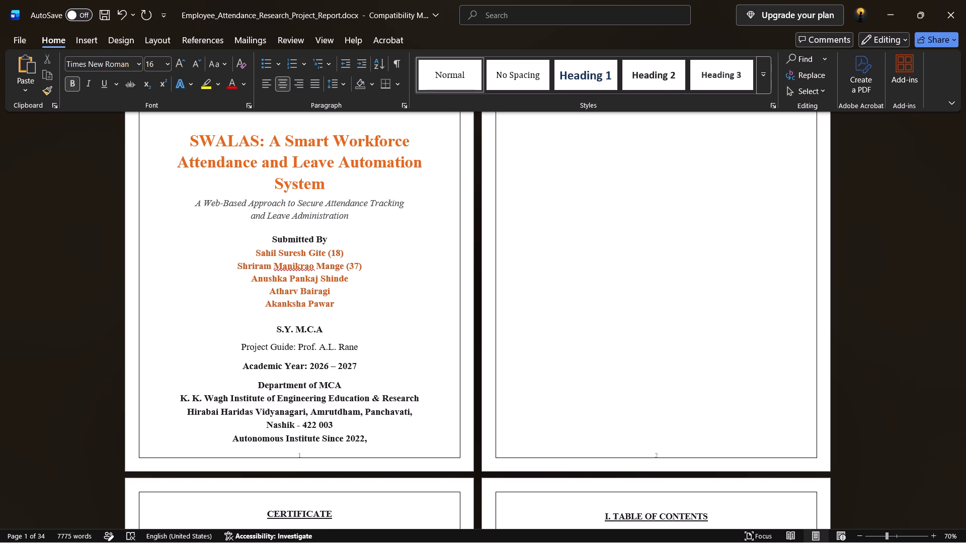
pyautogui.press('space')
pyautogui.hotkey('ctrl', 'v')
pyautogui.press('Left')
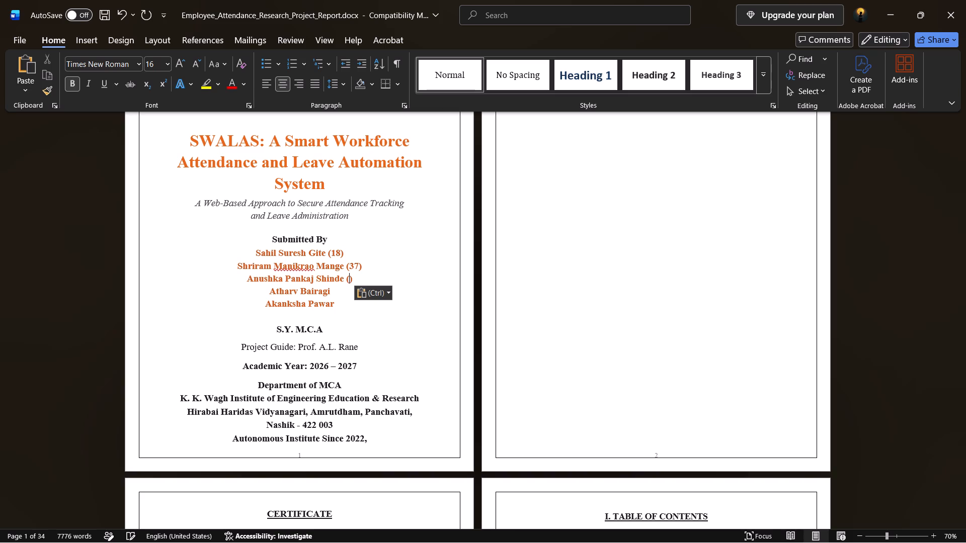
pyautogui.write('61')
# Add (1) after the fourth student's name in the Submitted By list, reusing the copied parentheses.
pyautogui.press('Down')
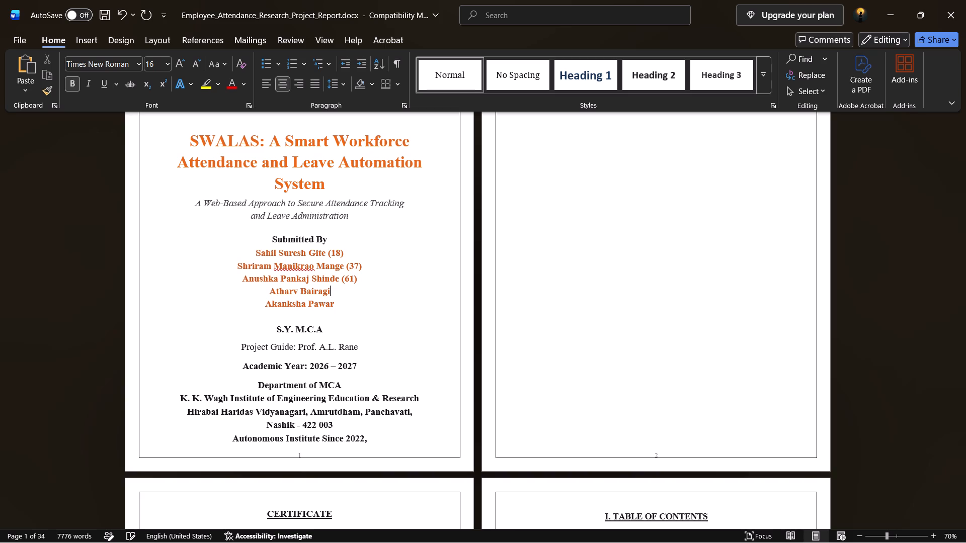
pyautogui.press('space')
pyautogui.hotkey('ctrl', 'v')
pyautogui.press('Left')
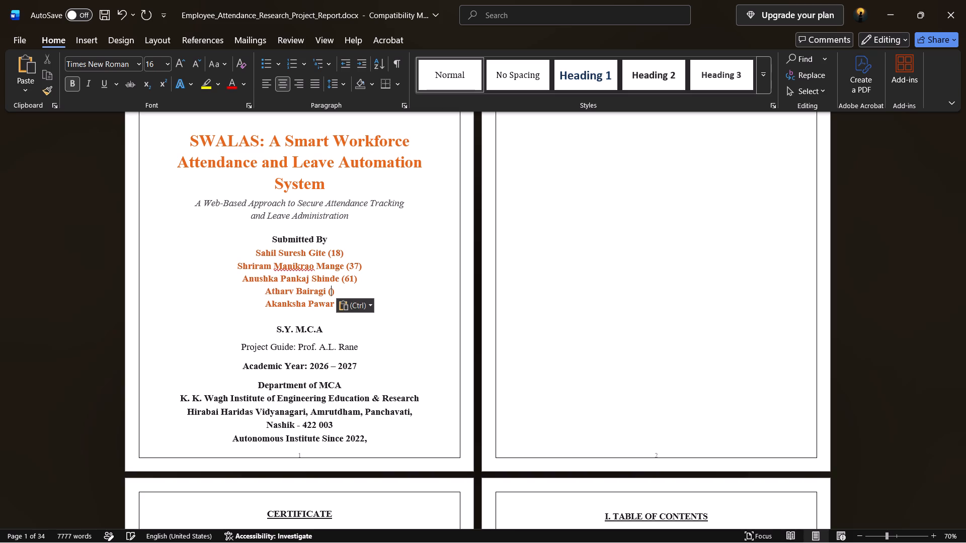
pyautogui.press('1')
# Add a pair of parentheses for a number after the fifth student's name in the Submitted By list.
pyautogui.press('Down')
pyautogui.press('space')
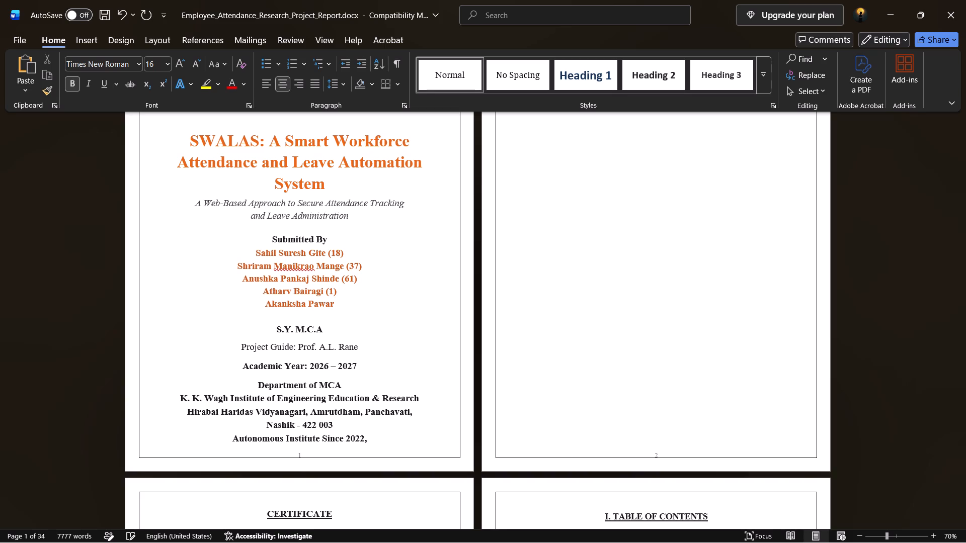
pyautogui.write('())')
pyautogui.press('BackSpace')
pyautogui.press('Left')
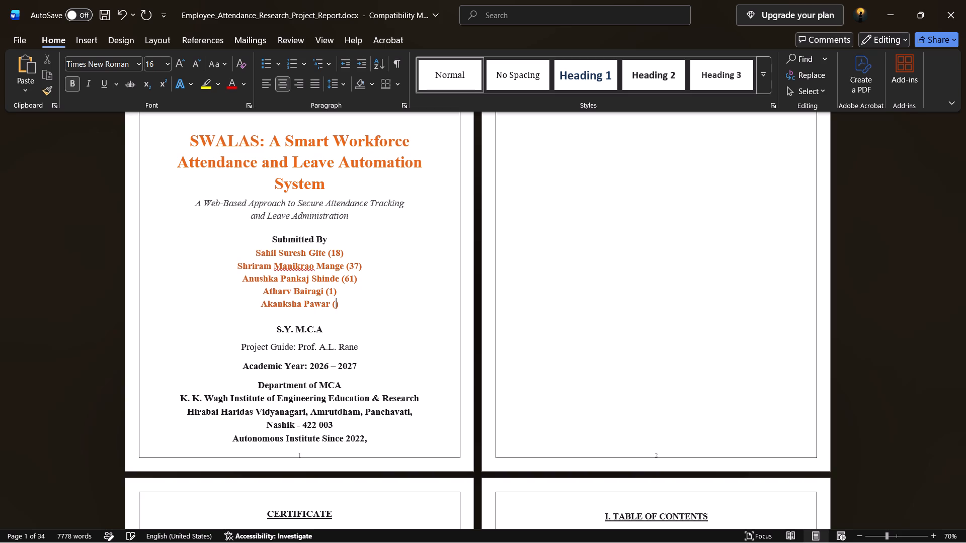
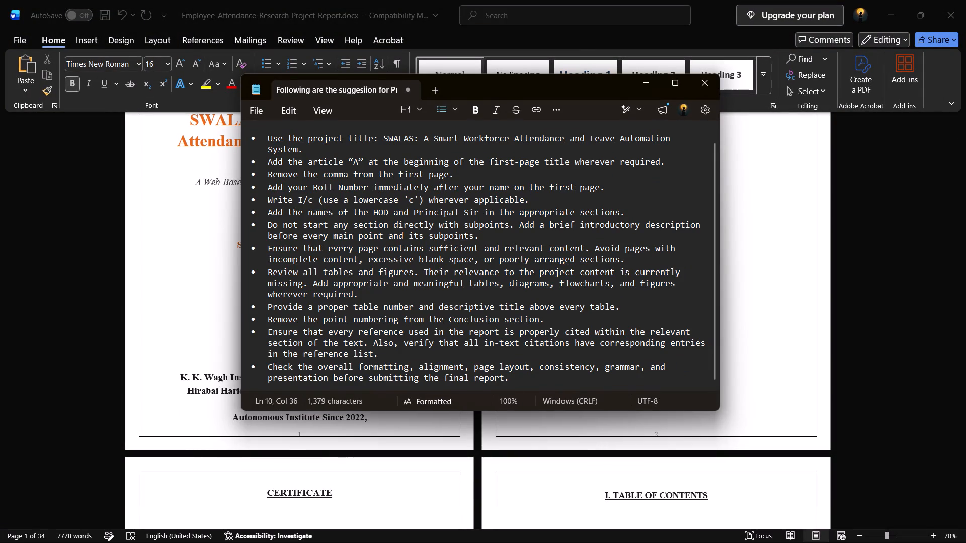
# Check the Notepad suggestion about adding the article “A” to the first-page title against the report's cover page in Word.
pyautogui.moveTo(670, 158); pyautogui.dragTo(255, 156)
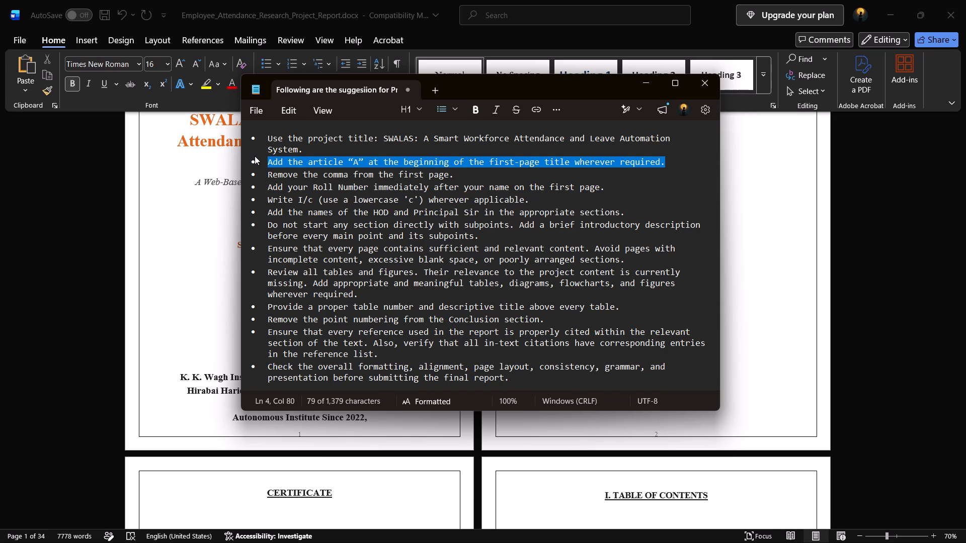
pyautogui.click(208, 237)
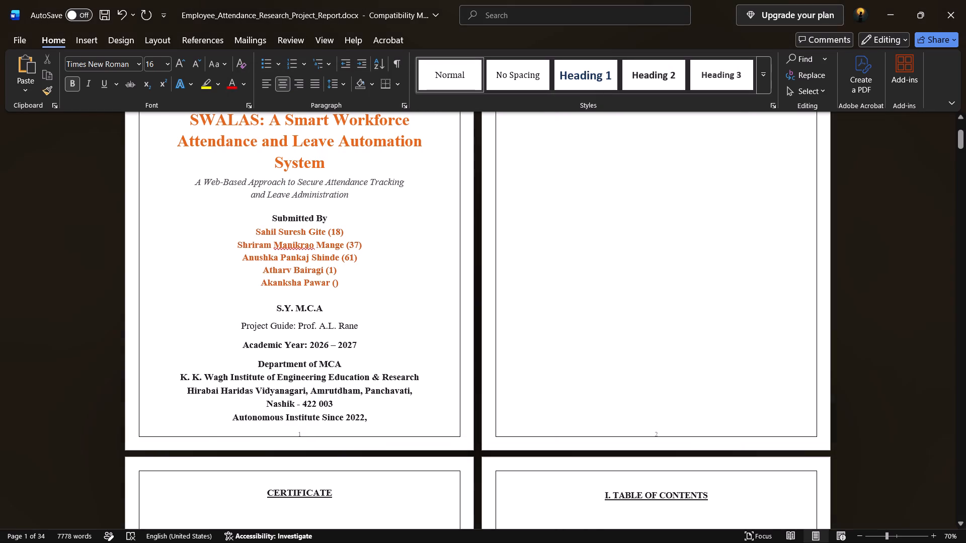
# Enter 52 in the parentheses after the fifth student's name in the Submitted By list and save the report.
pyautogui.write('52')
pyautogui.click(362, 283)
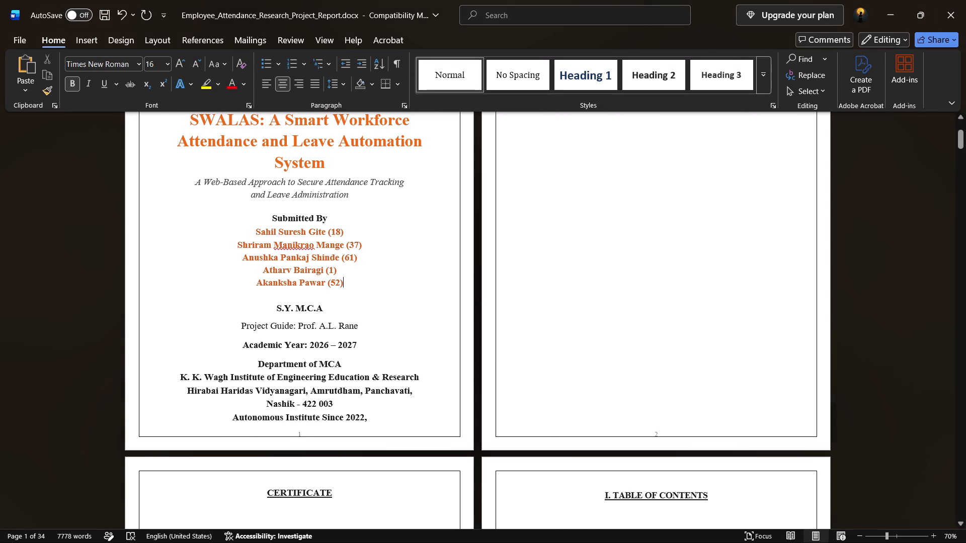
pyautogui.hotkey('ctrl', 's')
# Switch to the project report suggestions in Notepad and save them as a Markdown file in Downloads, keeping the formatting.
pyautogui.click(676, 526)
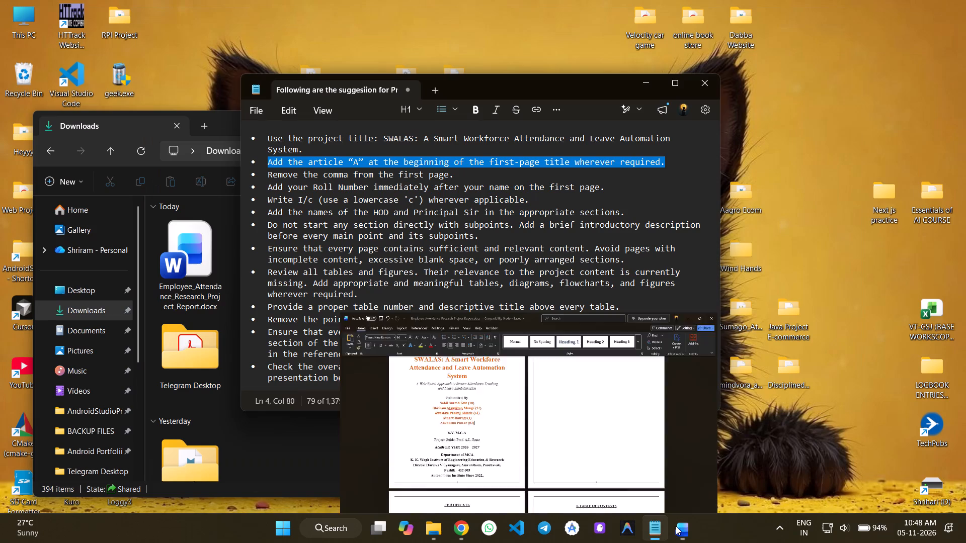
pyautogui.click(677, 526)
pyautogui.click(650, 527)
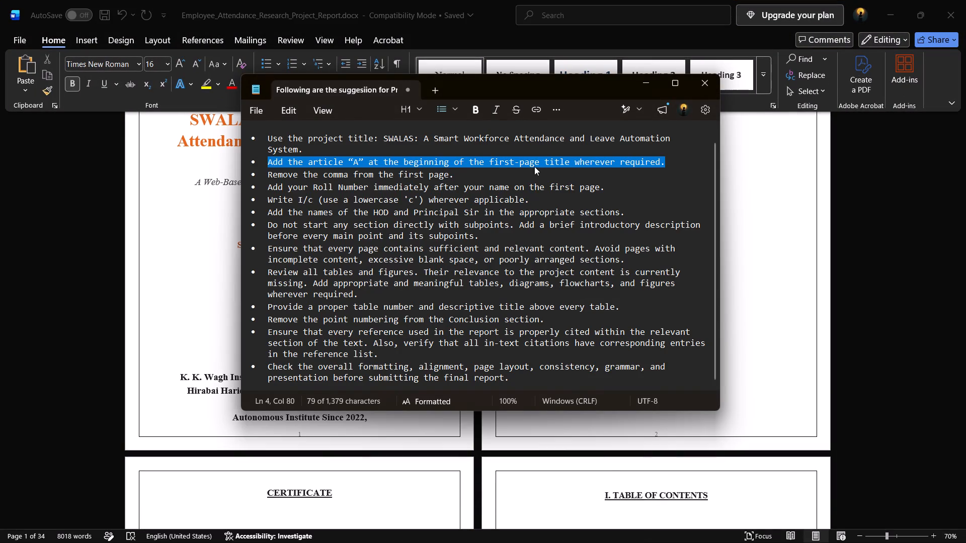
pyautogui.click(545, 173)
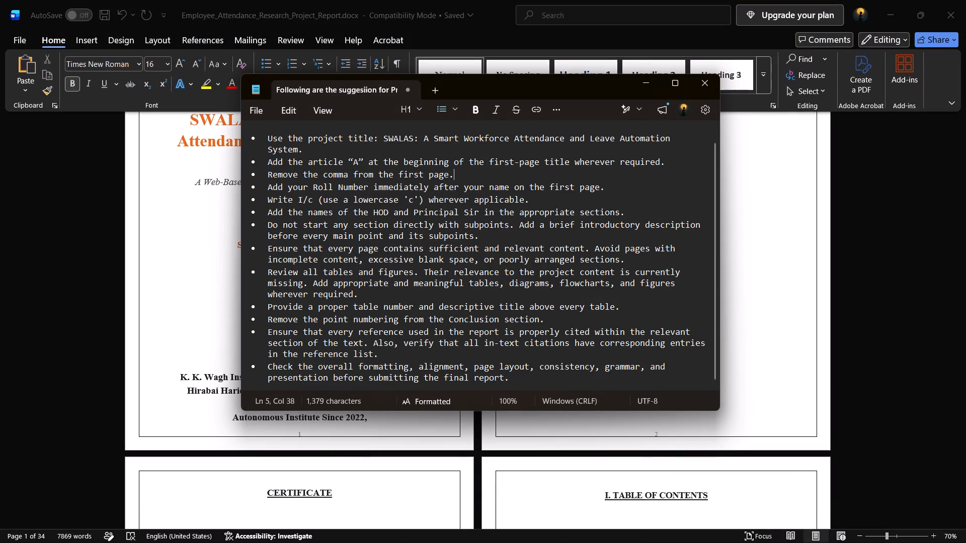
pyautogui.hotkey('ctrl', 's')
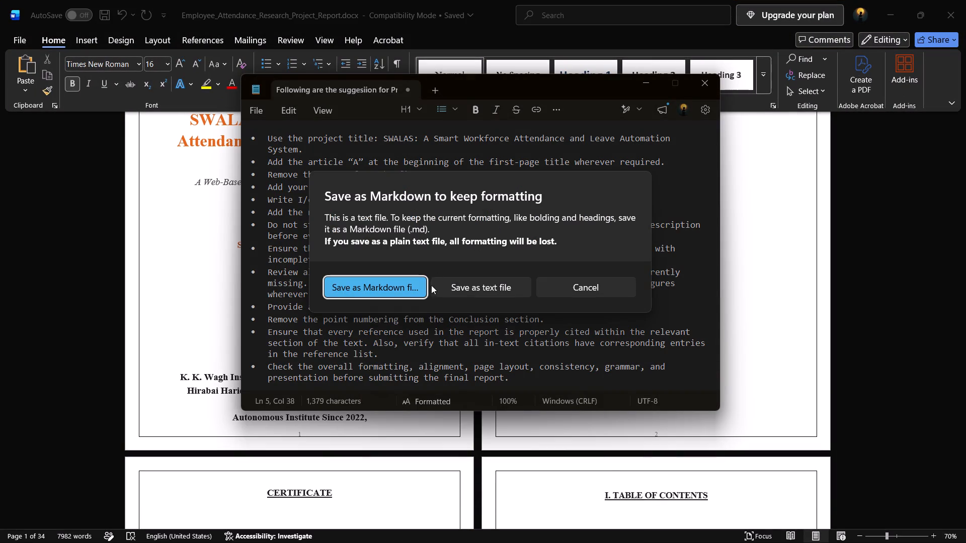
pyautogui.click(385, 287)
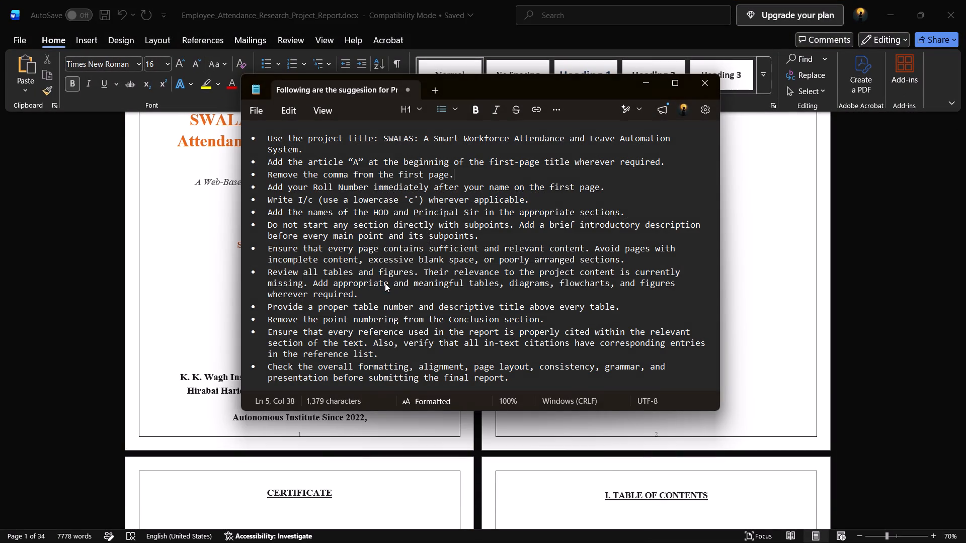
pyautogui.click(302, 208)
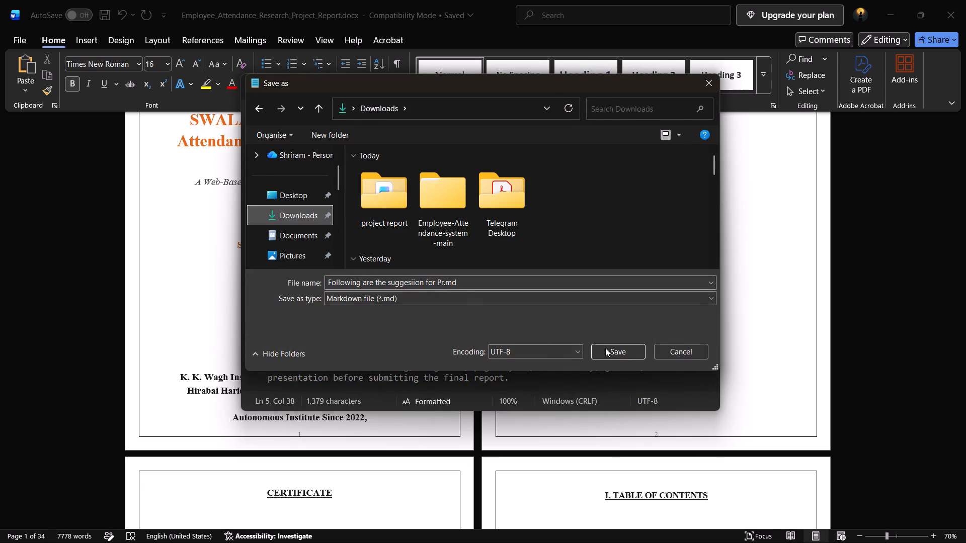
pyautogui.click(624, 348)
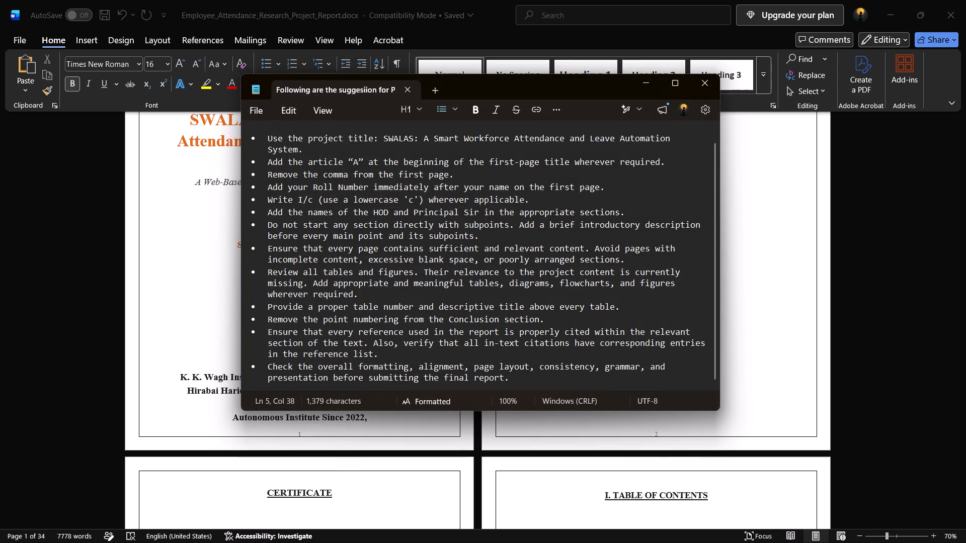
# Copy the project title "SWALAS: A Smart Workforce Attendance and Leave Automation System." from the first suggestion.
pyautogui.click(479, 219)
pyautogui.scroll(2, 479, 219)
pyautogui.scroll(-2, 479, 219)
pyautogui.scroll(1, 479, 219)
pyautogui.moveTo(385, 153); pyautogui.dragTo(255, 145)
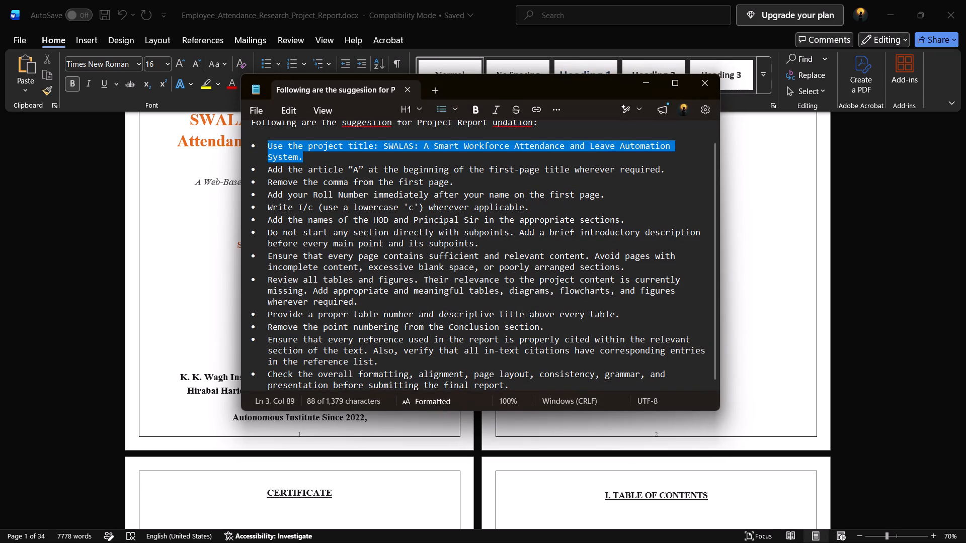
pyautogui.moveTo(255, 145); pyautogui.dragTo(254, 144)
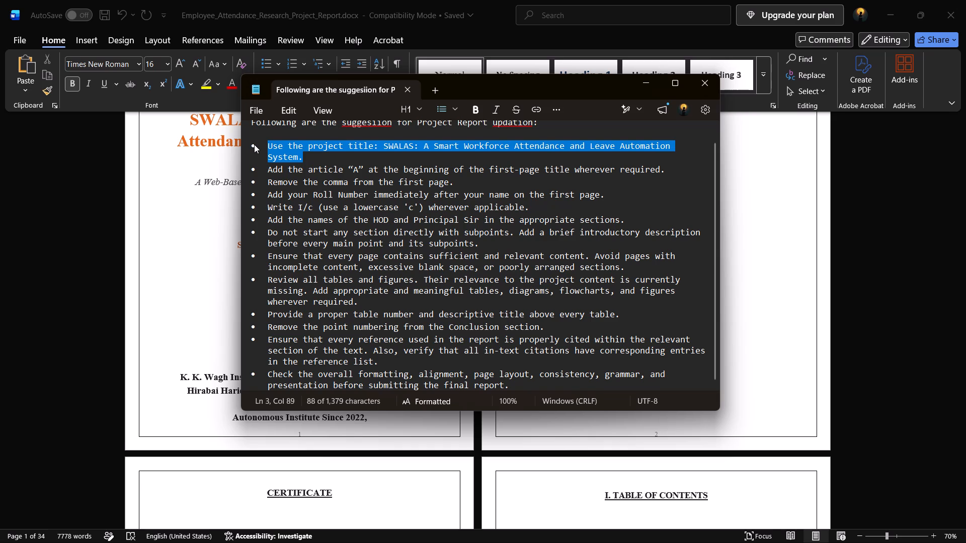
pyautogui.click(310, 159)
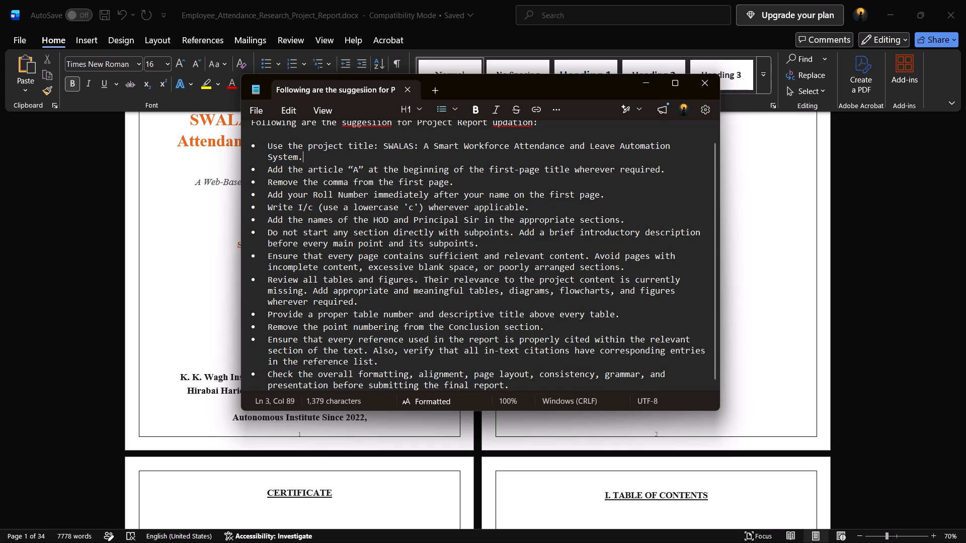
pyautogui.moveTo(382, 145); pyautogui.dragTo(383, 155)
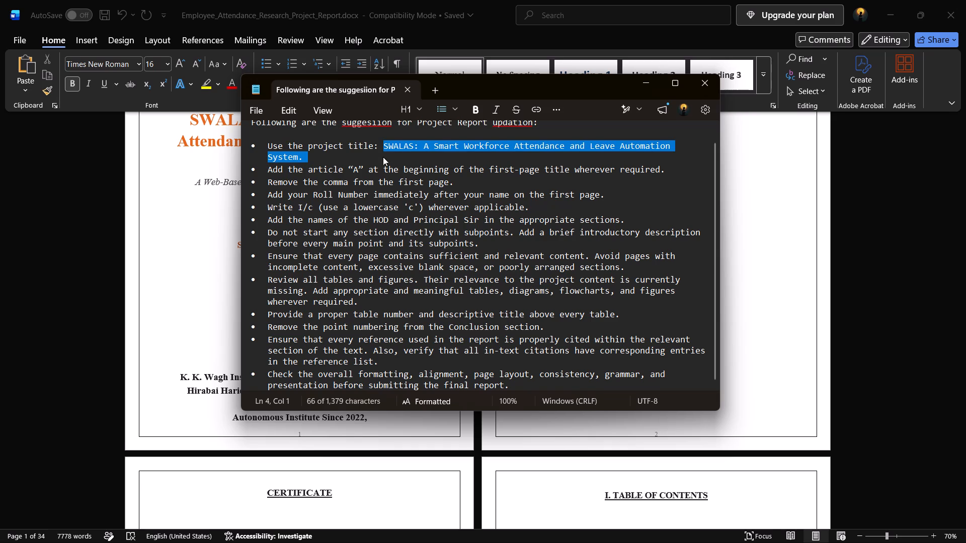
pyautogui.hotkey('ctrl', 'c')
# Return to the Word report and check the title and student details on the cover page.
pyautogui.click(113, 194)
pyautogui.scroll(2, 372, 194)
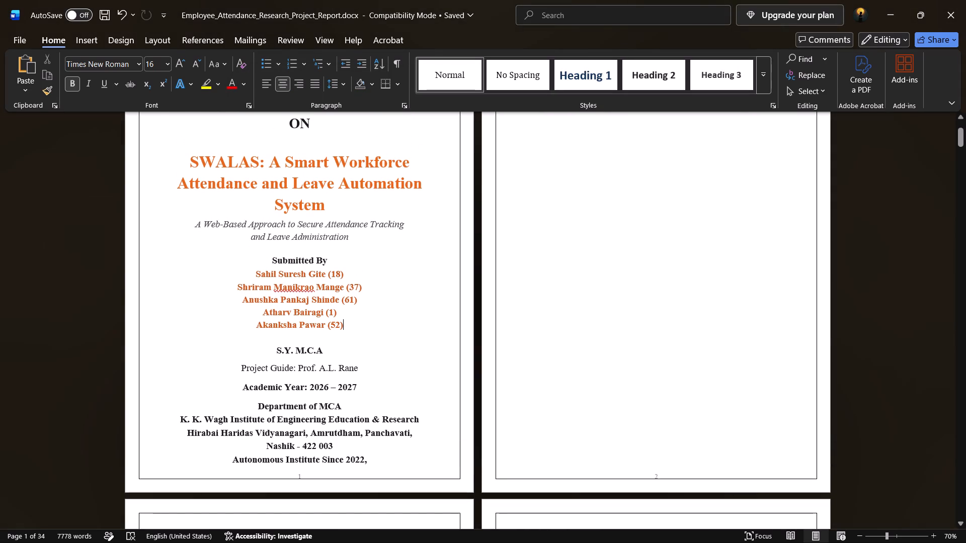
pyautogui.scroll(2, 371, 228)
pyautogui.scroll(-1, 371, 228)
pyautogui.scroll(1, 371, 228)
pyautogui.scroll(-2, 371, 228)
pyautogui.scroll(3, 371, 228)
pyautogui.scroll(-2, 371, 228)
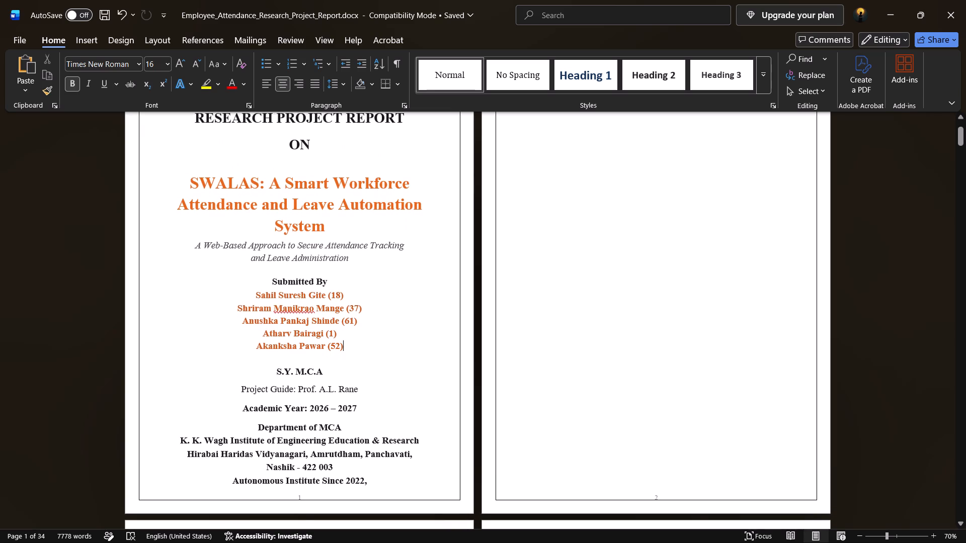
pyautogui.scroll(-2, 389, 226)
pyautogui.scroll(1, 389, 226)
pyautogui.scroll(-2, 389, 226)
pyautogui.scroll(1, 389, 226)
pyautogui.scroll(-1, 389, 226)
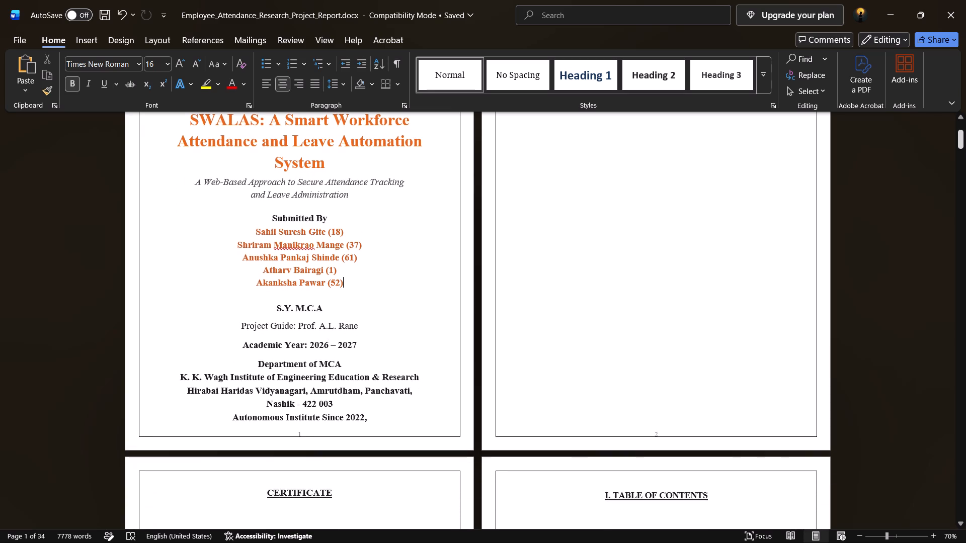
# Replace the project title on the Certificate page with the copied SWALAS title and remove the bullet before it.
pyautogui.moveTo(962, 138); pyautogui.dragTo(962, 151)
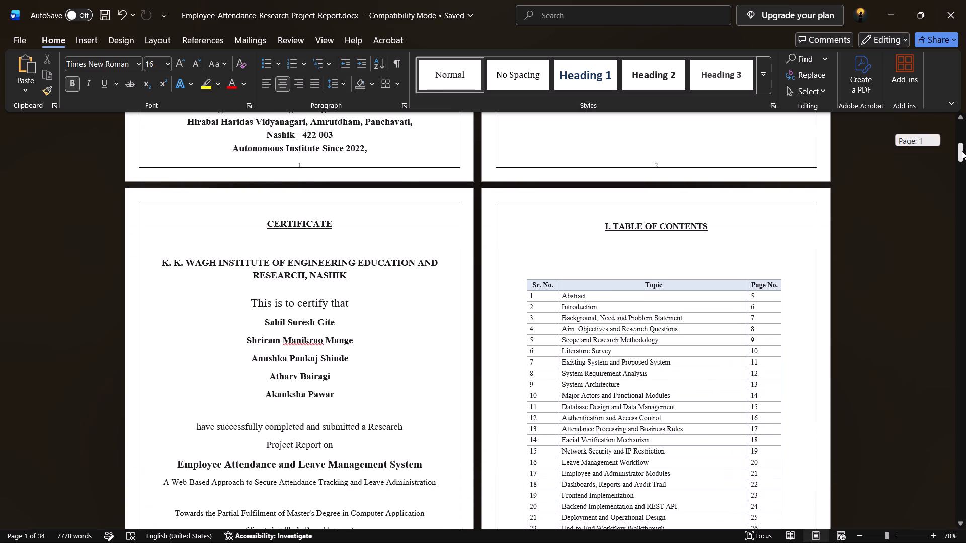
pyautogui.moveTo(962, 151); pyautogui.dragTo(962, 157)
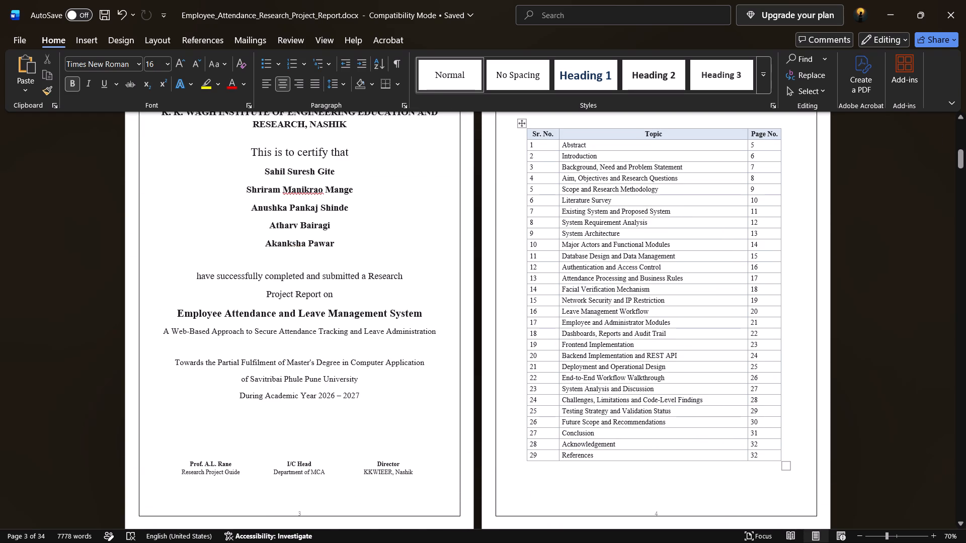
pyautogui.moveTo(426, 315); pyautogui.dragTo(165, 312)
pyautogui.hotkey('ctrl', 'v')
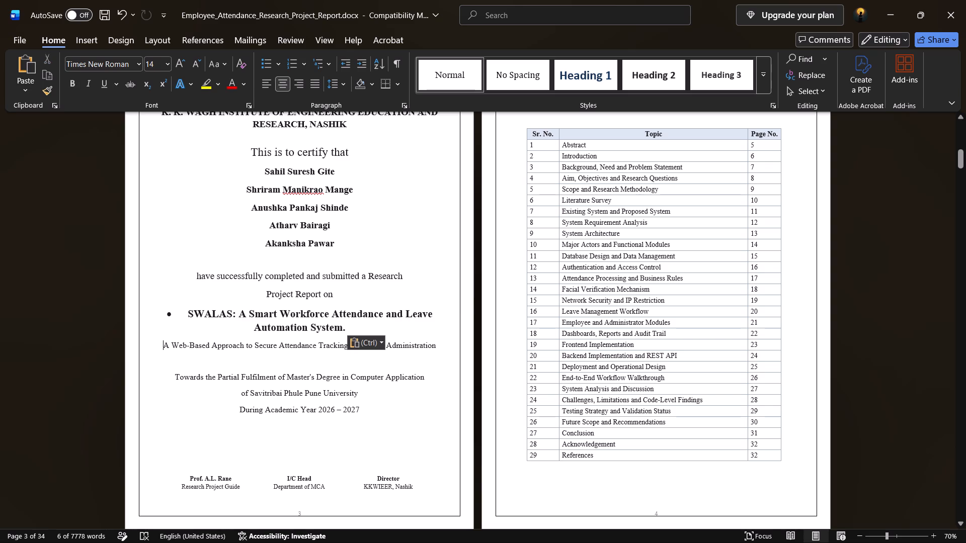
pyautogui.click(188, 314)
pyautogui.press('BackSpace')
pyautogui.press('BackSpace')
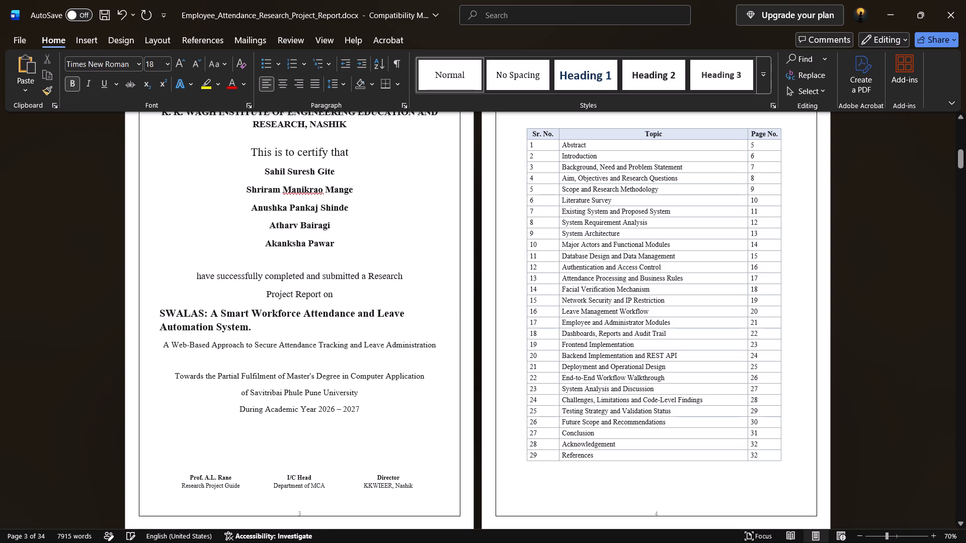
# Centre the SWALAS title on the Certificate page and delete the full stop after "System".
pyautogui.moveTo(262, 325); pyautogui.dragTo(163, 318)
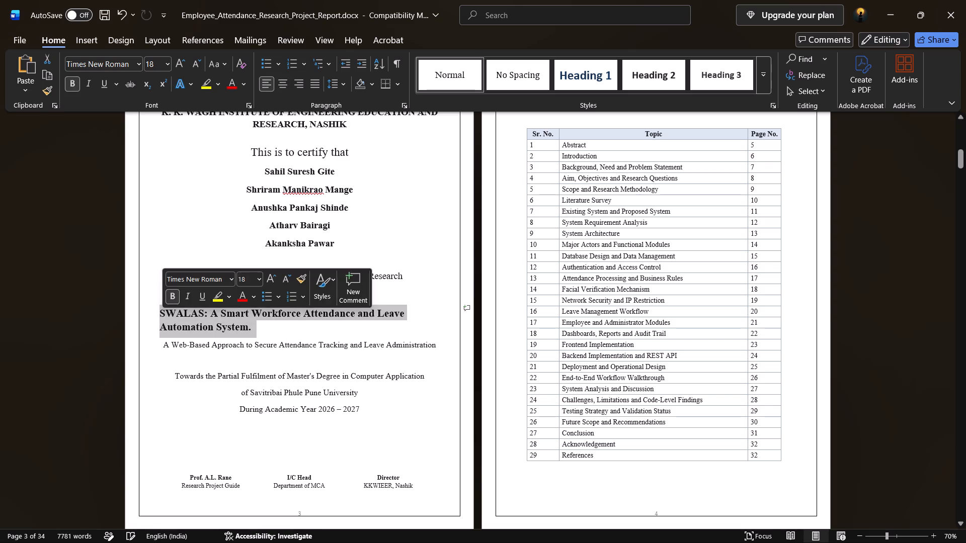
pyautogui.click(280, 80)
pyautogui.click(376, 323)
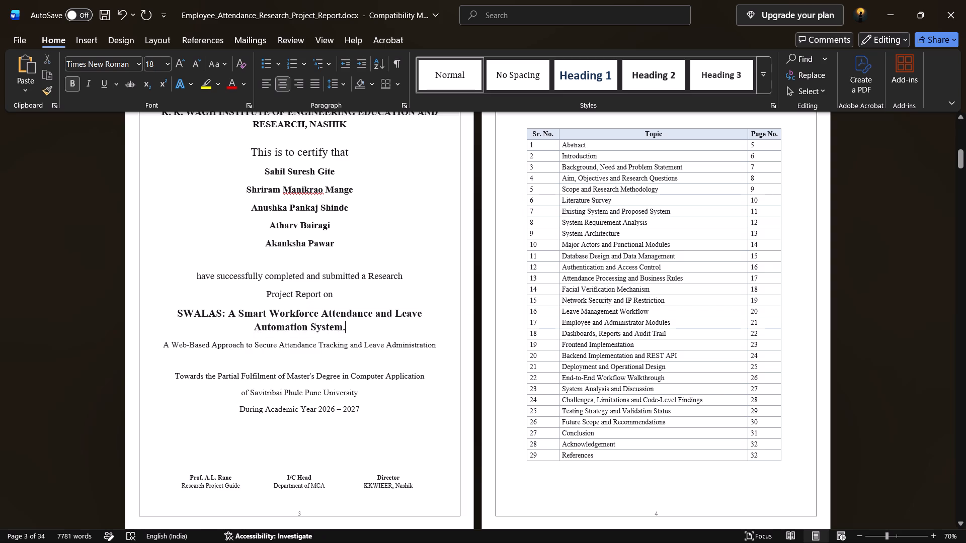
pyautogui.press('BackSpace')
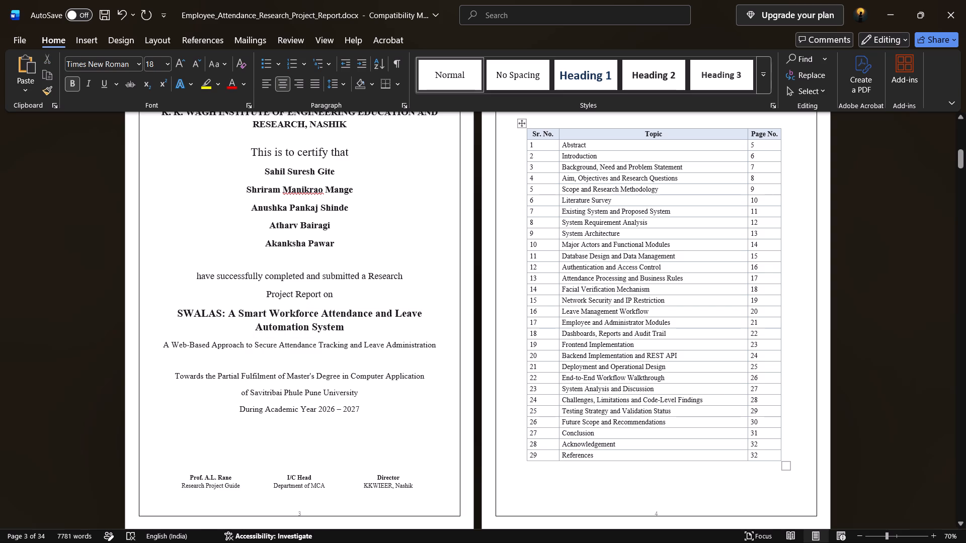
# Review the report's layout, tables and figures from the front matter through the Deployment and Operational Design section.
pyautogui.moveTo(960, 155); pyautogui.dragTo(962, 180)
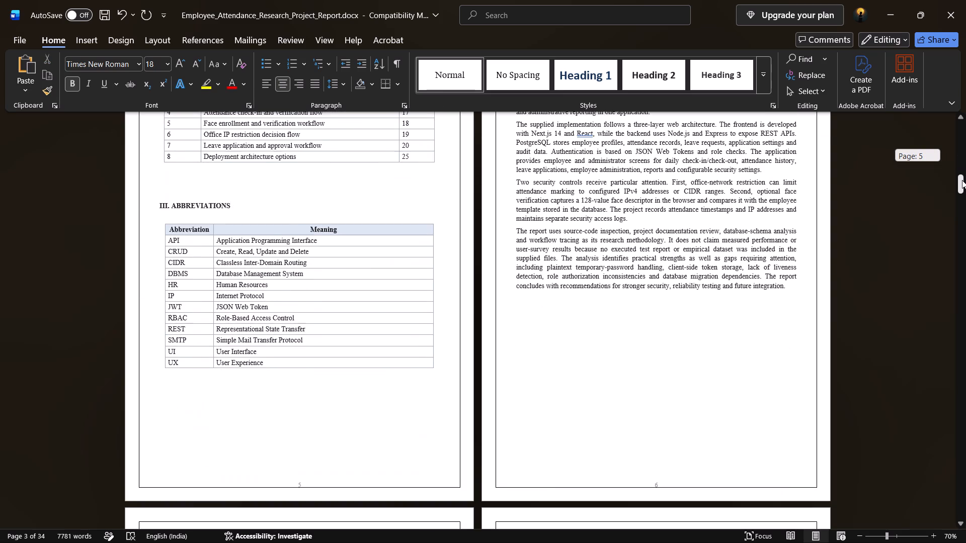
pyautogui.moveTo(962, 180); pyautogui.dragTo(962, 172)
pyautogui.moveTo(962, 172); pyautogui.dragTo(962, 186)
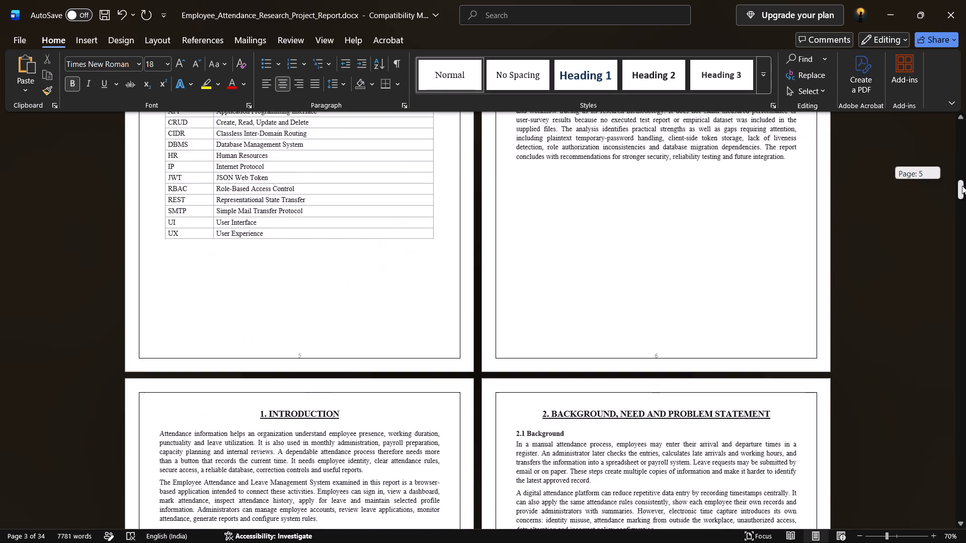
pyautogui.moveTo(962, 186); pyautogui.dragTo(961, 210)
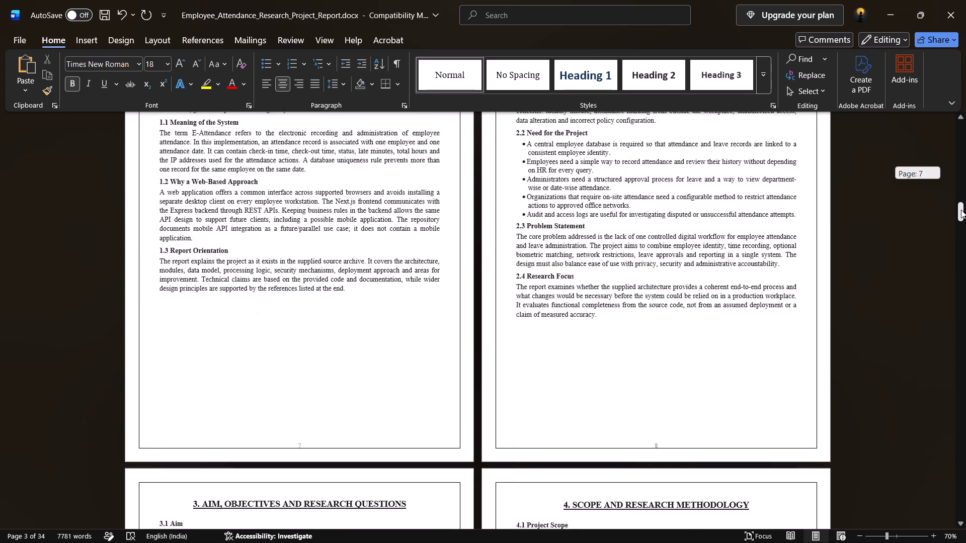
pyautogui.moveTo(961, 210); pyautogui.dragTo(956, 245)
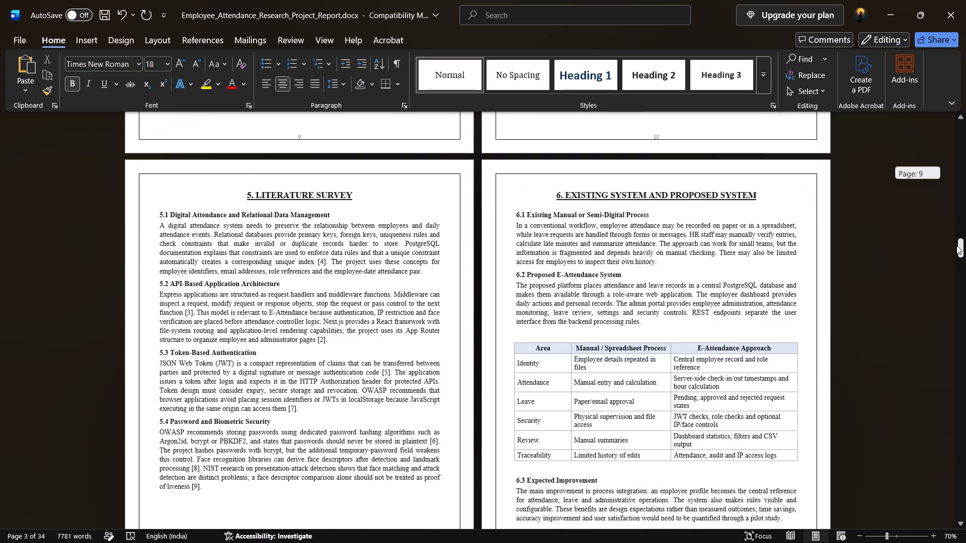
pyautogui.moveTo(956, 245); pyautogui.dragTo(951, 283)
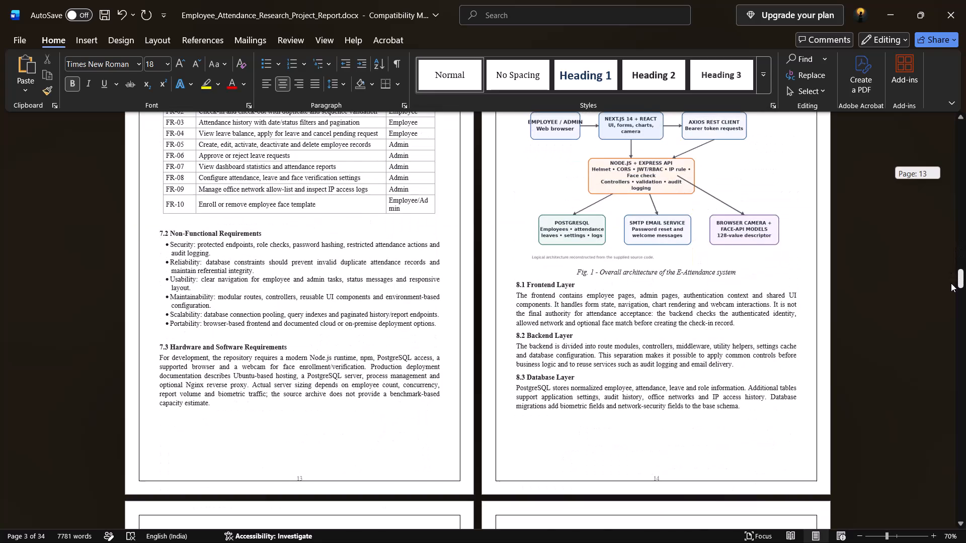
pyautogui.moveTo(951, 283); pyautogui.dragTo(949, 291)
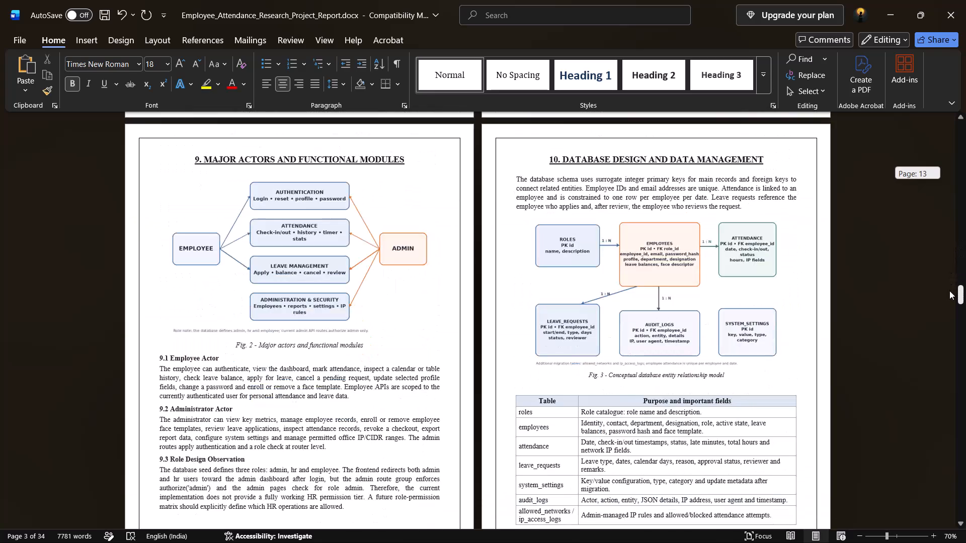
pyautogui.moveTo(949, 291); pyautogui.dragTo(949, 300)
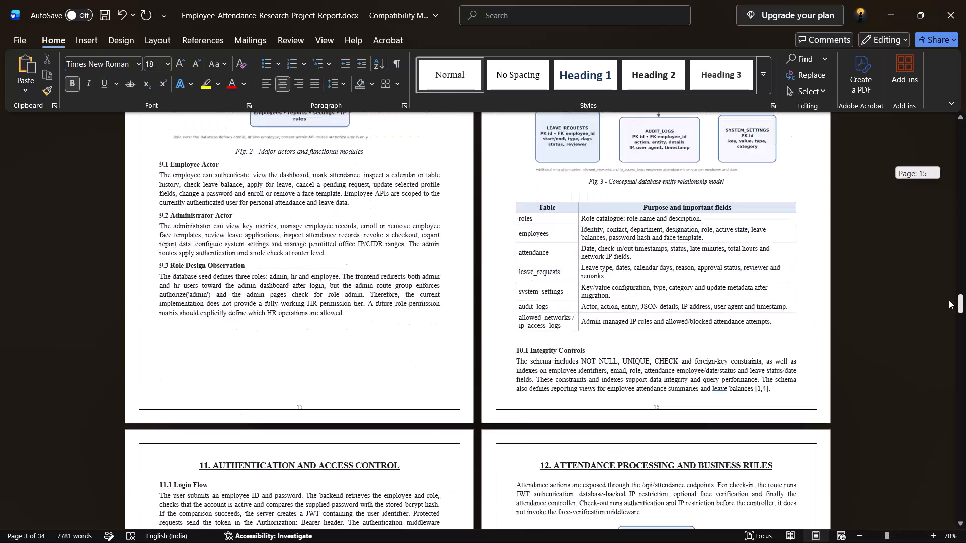
pyautogui.moveTo(949, 300); pyautogui.dragTo(948, 324)
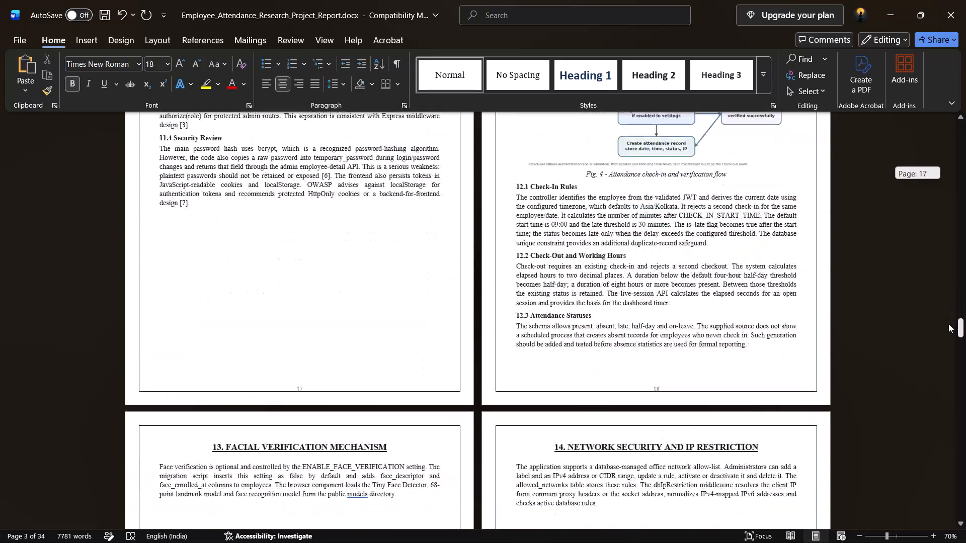
pyautogui.moveTo(948, 324); pyautogui.dragTo(946, 352)
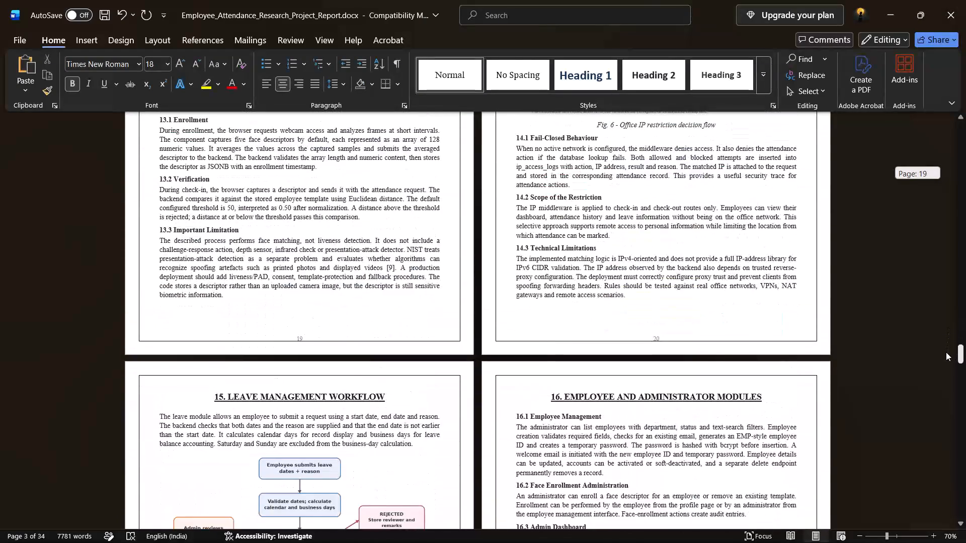
pyautogui.moveTo(946, 352); pyautogui.dragTo(940, 408)
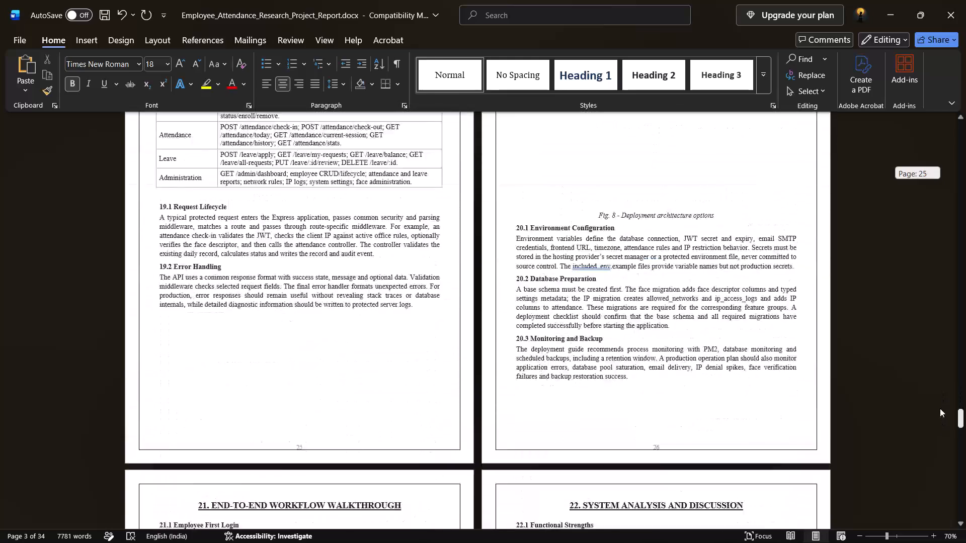
pyautogui.moveTo(940, 408); pyautogui.dragTo(940, 406)
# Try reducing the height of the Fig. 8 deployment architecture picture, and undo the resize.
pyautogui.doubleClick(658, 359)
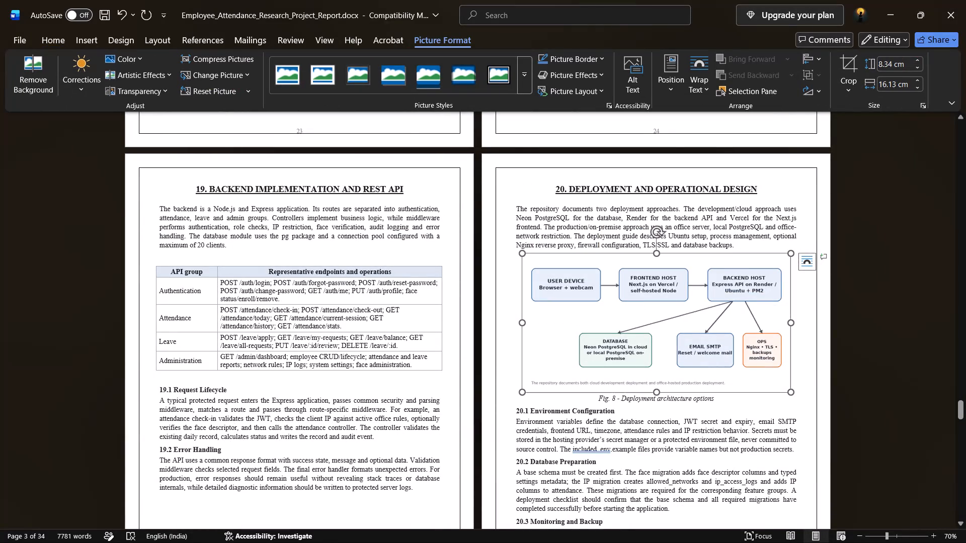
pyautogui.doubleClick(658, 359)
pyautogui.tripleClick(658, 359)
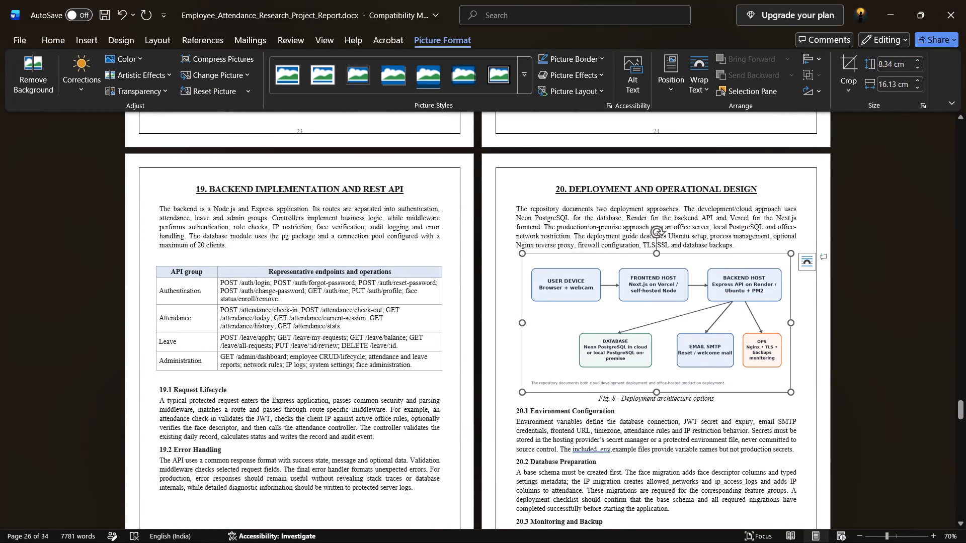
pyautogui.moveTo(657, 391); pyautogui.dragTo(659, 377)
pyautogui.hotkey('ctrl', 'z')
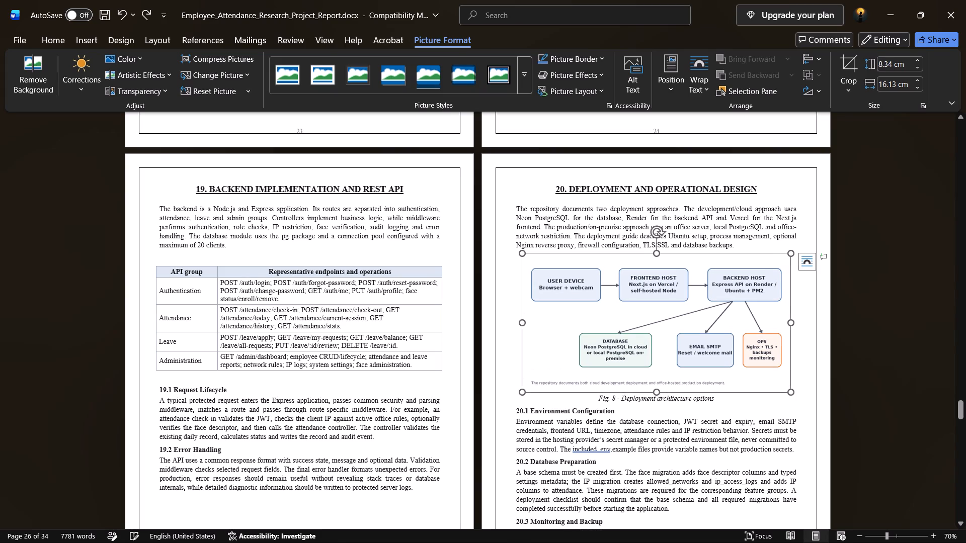
# Crop the bottom strip off the Fig. 8 deployment architecture picture to remove its footnote line.
pyautogui.click(846, 62)
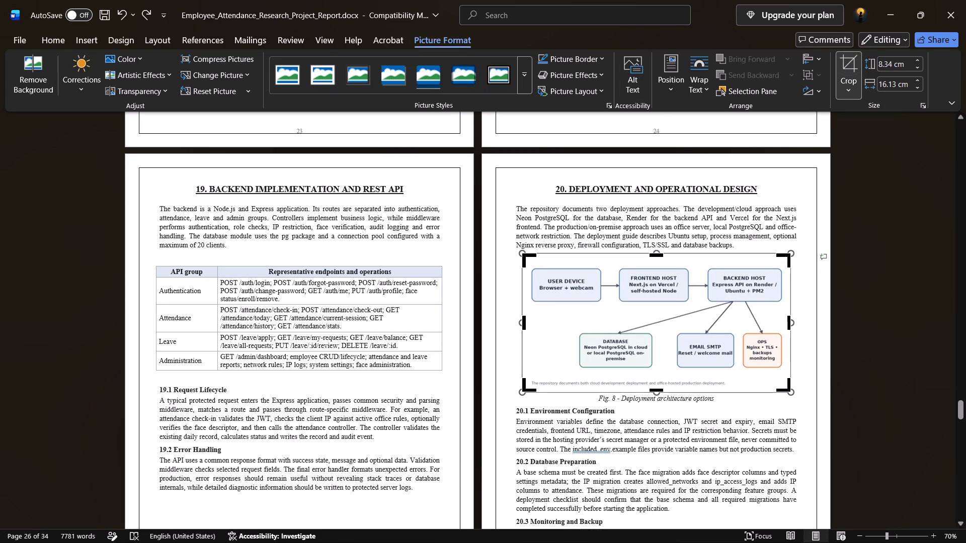
pyautogui.moveTo(653, 388); pyautogui.dragTo(653, 375)
pyautogui.hotkey('ctrl', 'z')
pyautogui.moveTo(653, 389); pyautogui.dragTo(654, 374)
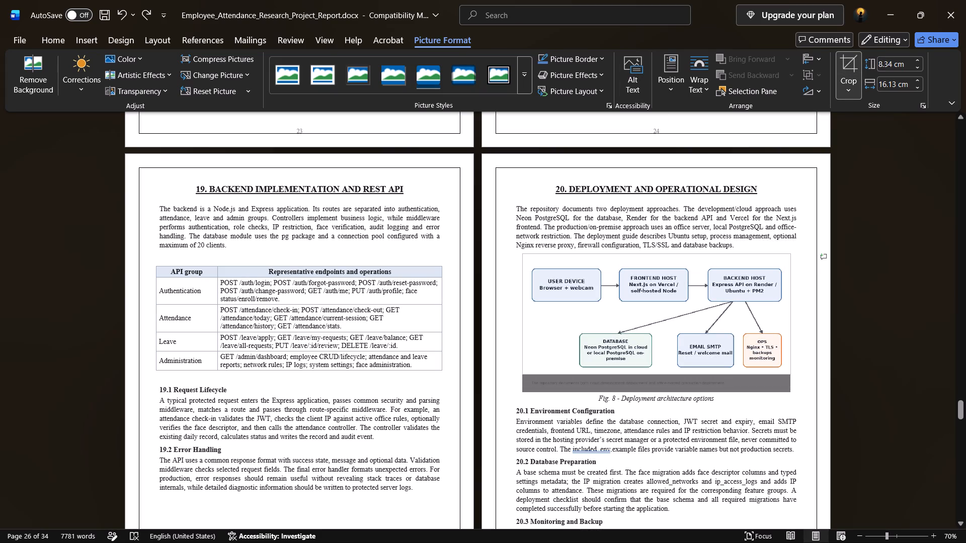
pyautogui.moveTo(654, 374); pyautogui.dragTo(657, 378)
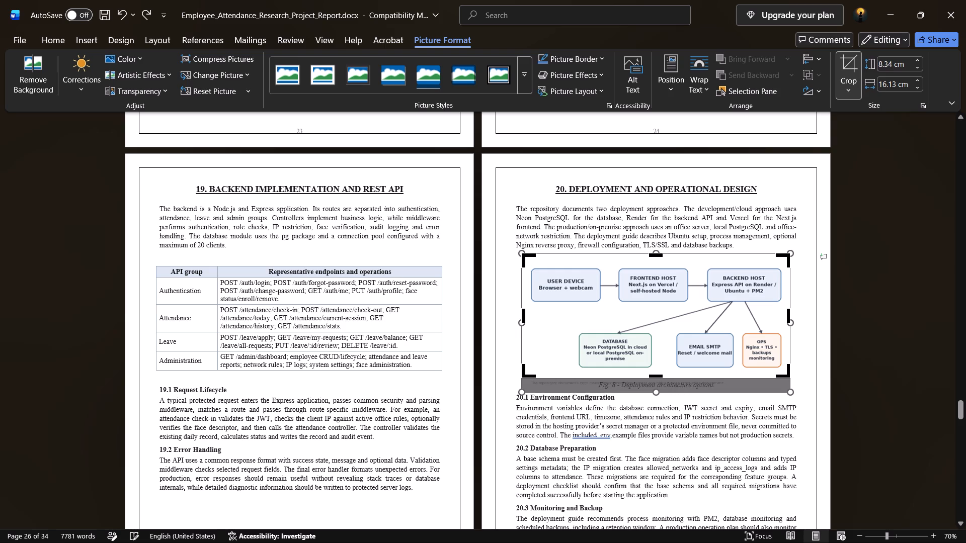
pyautogui.click(801, 329)
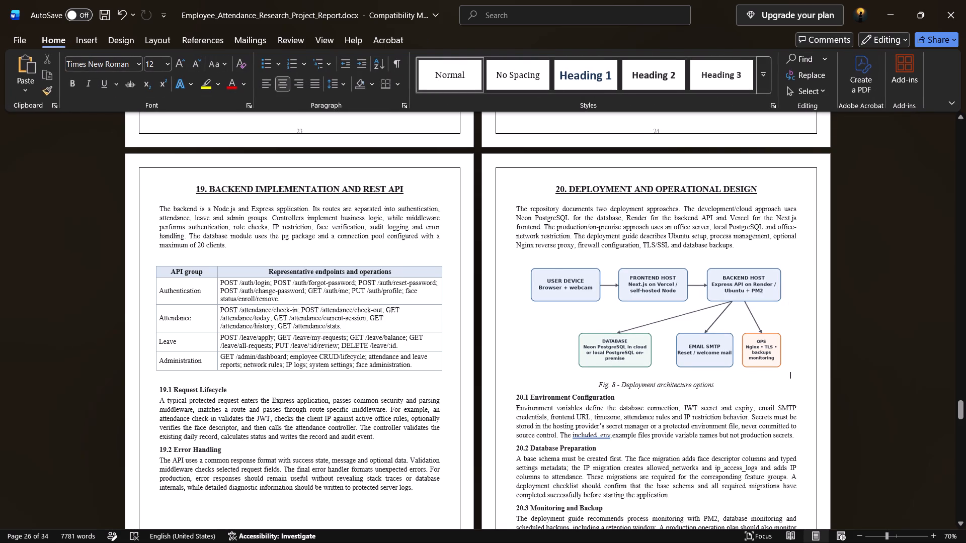
# Check the remaining report pages through the References section and save the report.
pyautogui.moveTo(959, 408); pyautogui.dragTo(964, 431)
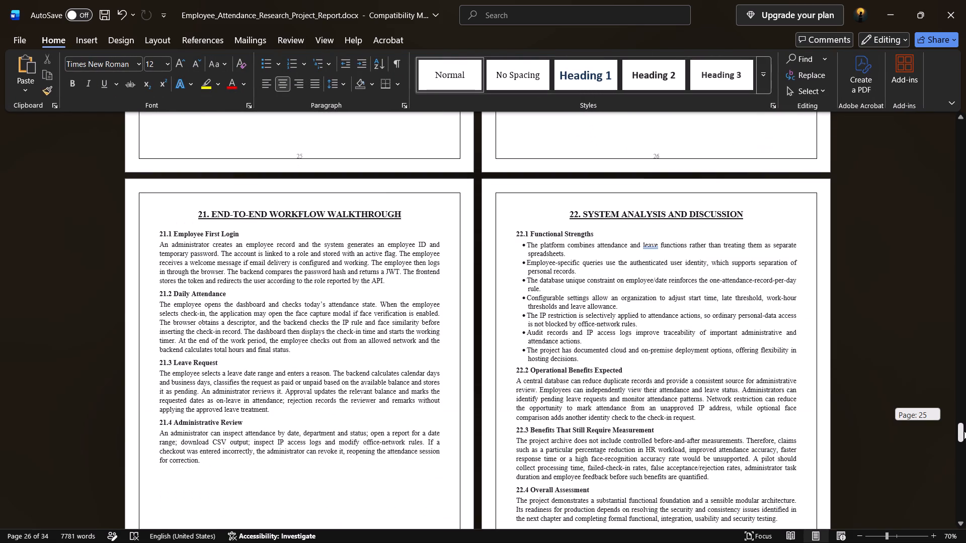
pyautogui.moveTo(964, 431); pyautogui.dragTo(962, 495)
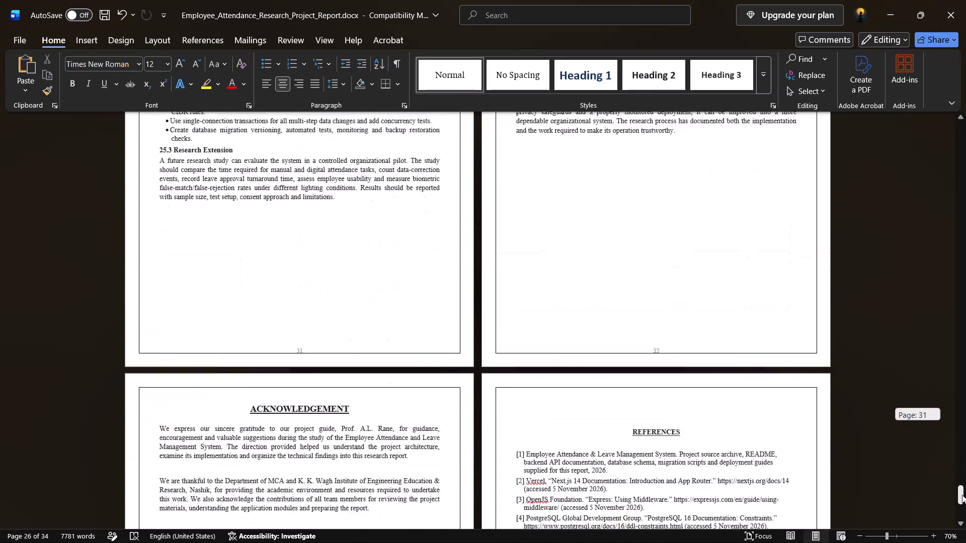
pyautogui.moveTo(962, 495); pyautogui.dragTo(960, 500)
pyautogui.hotkey('ctrl', 's')
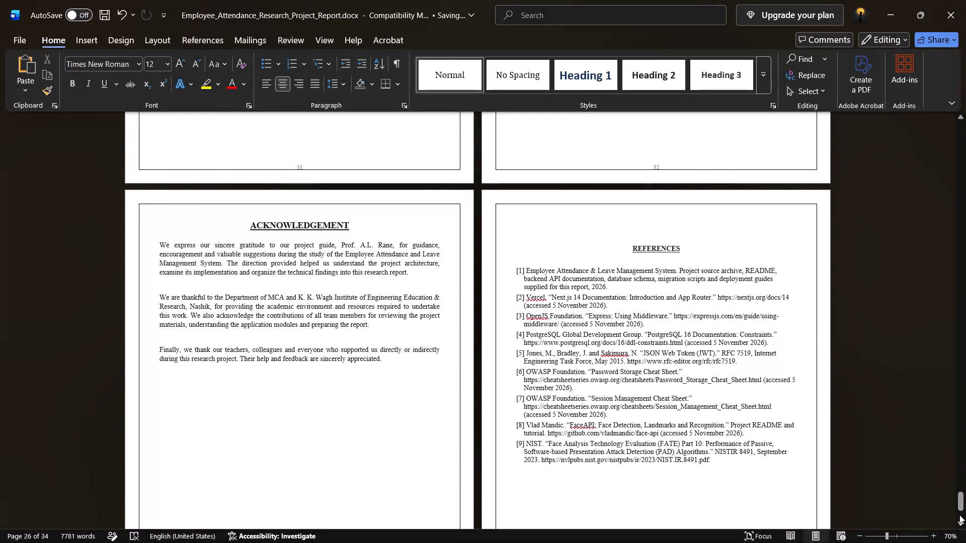
# Examine the report's title page, including the opening article, the SWALAS title and the submission details.
pyautogui.moveTo(961, 502); pyautogui.dragTo(964, 116)
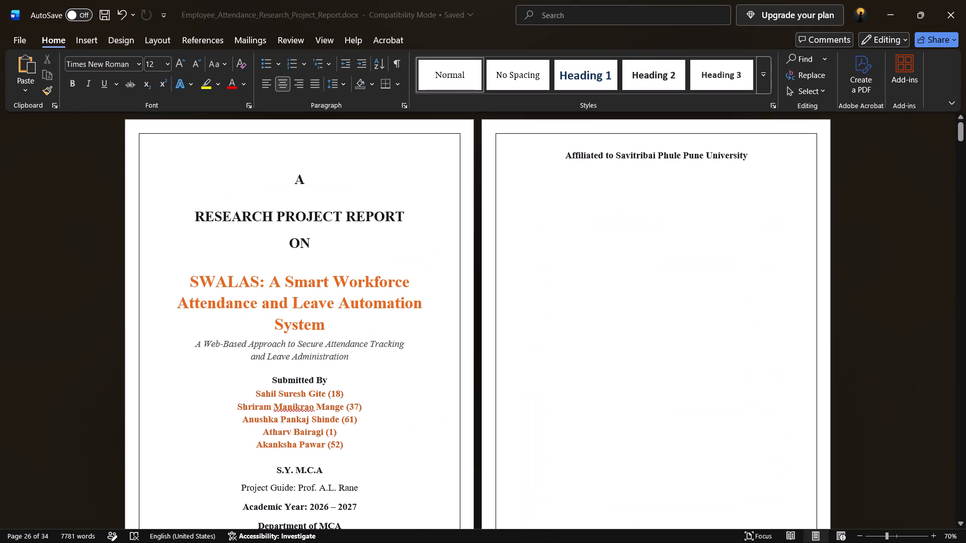
pyautogui.scroll(-4, 399, 259)
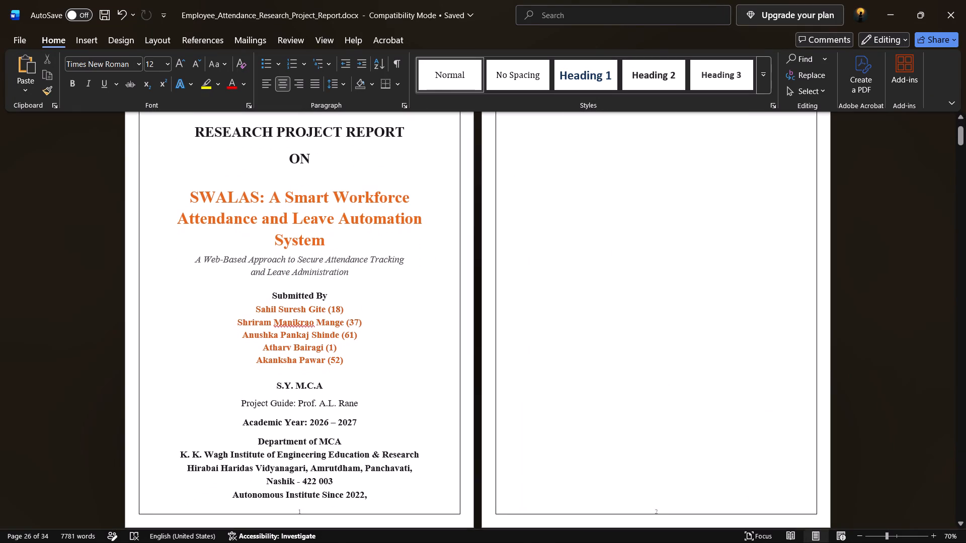
pyautogui.scroll(3, 397, 260)
pyautogui.click(298, 244)
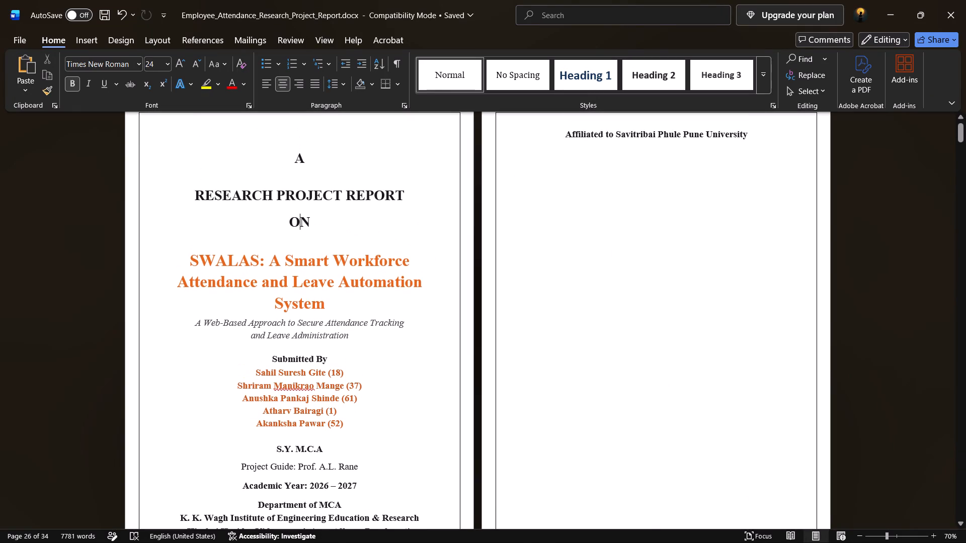
pyautogui.click(301, 179)
pyautogui.scroll(-1, 301, 187)
pyautogui.scroll(2, 301, 187)
pyautogui.scroll(-1, 301, 187)
pyautogui.scroll(1, 301, 187)
pyautogui.click(289, 151)
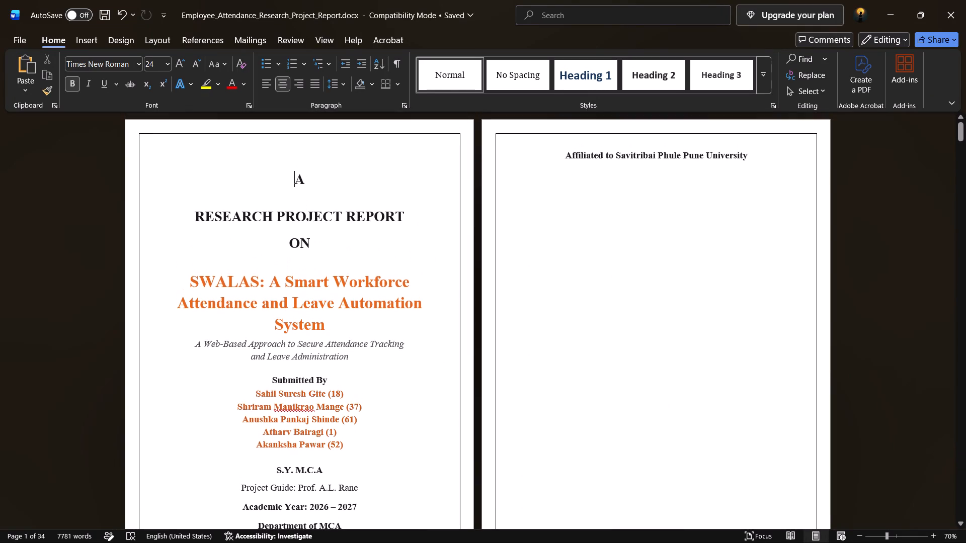
# Switch to the project report suggestions note in Notepad, at the start of its list.
pyautogui.click(880, 2)
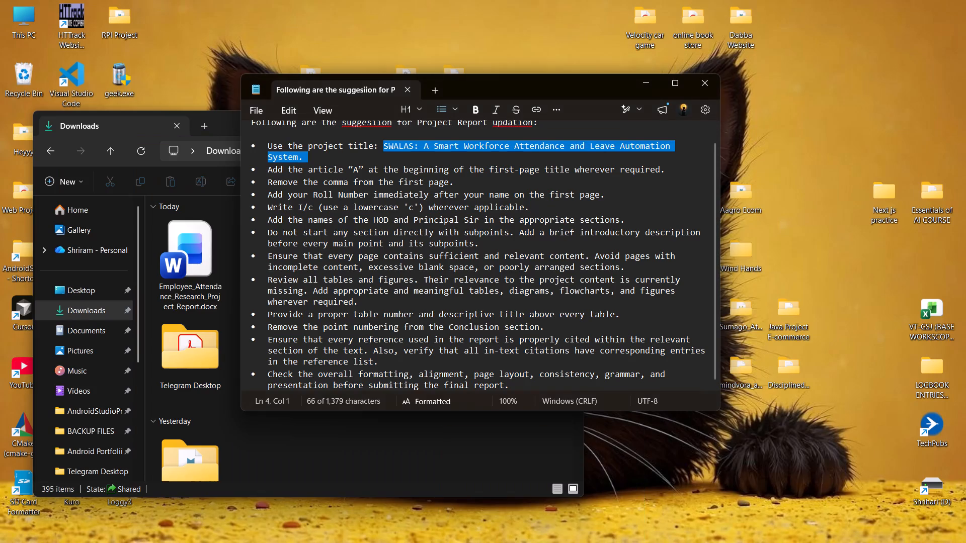
pyautogui.click(477, 198)
pyautogui.scroll(1, 471, 205)
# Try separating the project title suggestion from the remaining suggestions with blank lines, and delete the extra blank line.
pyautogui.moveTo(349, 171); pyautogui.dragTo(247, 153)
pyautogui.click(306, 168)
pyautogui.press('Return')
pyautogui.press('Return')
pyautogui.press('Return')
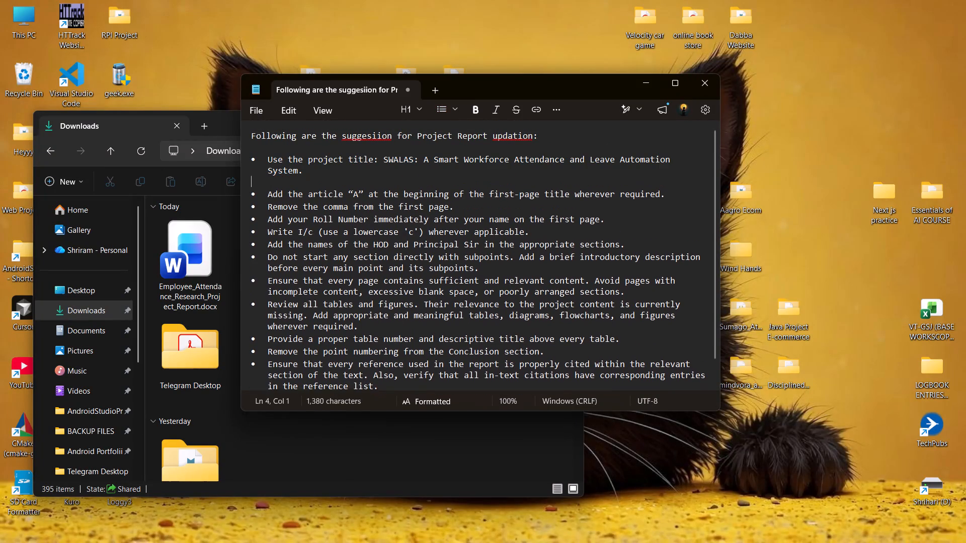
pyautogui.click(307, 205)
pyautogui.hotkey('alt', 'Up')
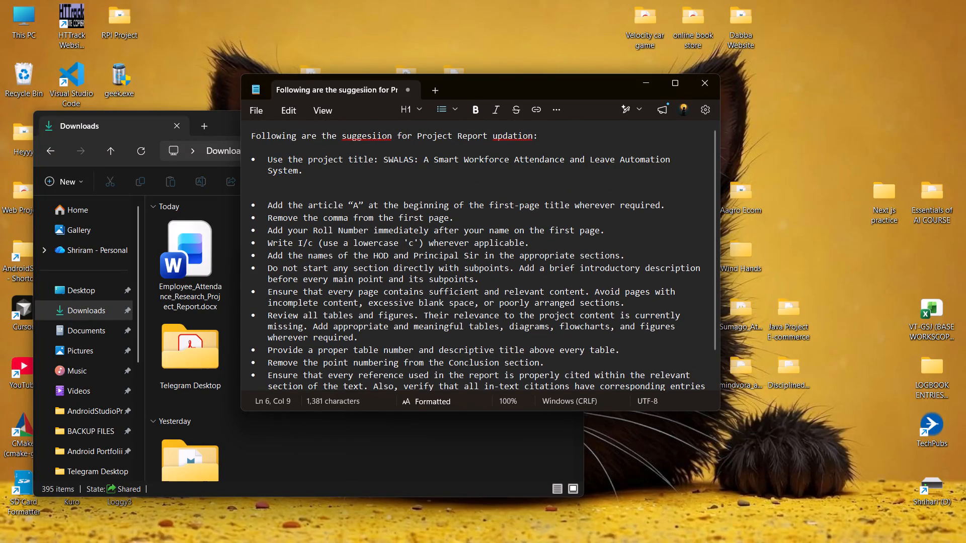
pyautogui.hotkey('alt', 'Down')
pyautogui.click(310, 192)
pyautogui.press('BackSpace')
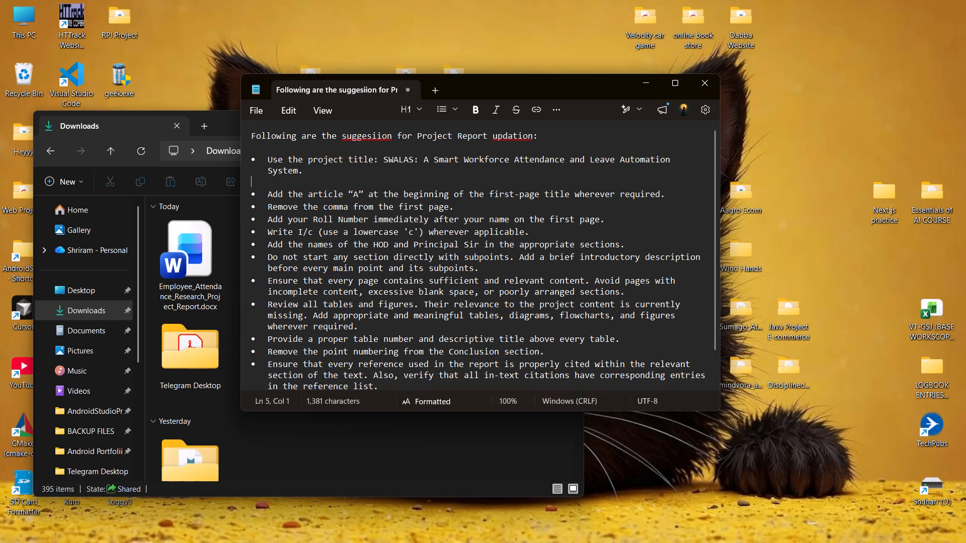
# Insert blank lines below the article "A" suggestion and remove the blank line between it and the project title suggestion.
pyautogui.click(676, 195)
pyautogui.press('Return')
pyautogui.press('Return')
pyautogui.press('Return')
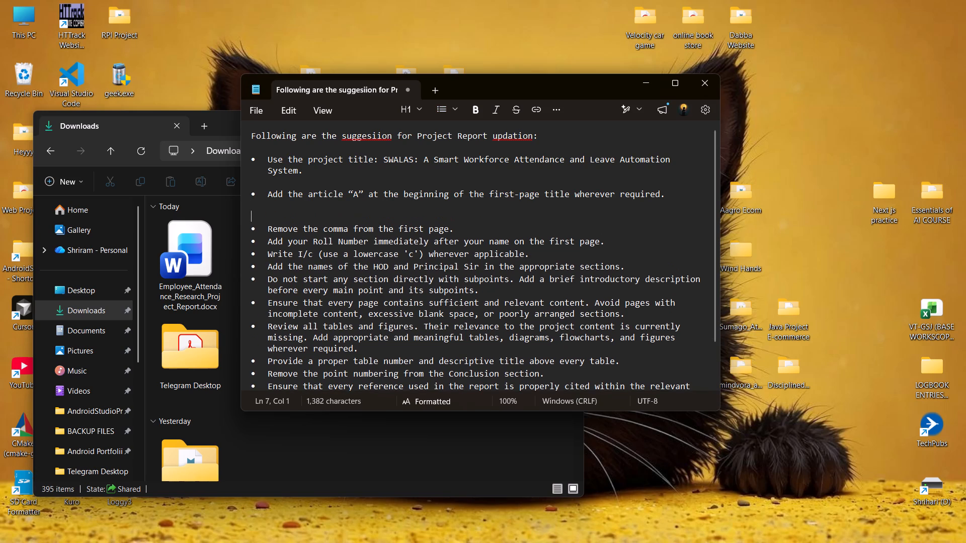
pyautogui.click(331, 177)
pyautogui.press('BackSpace')
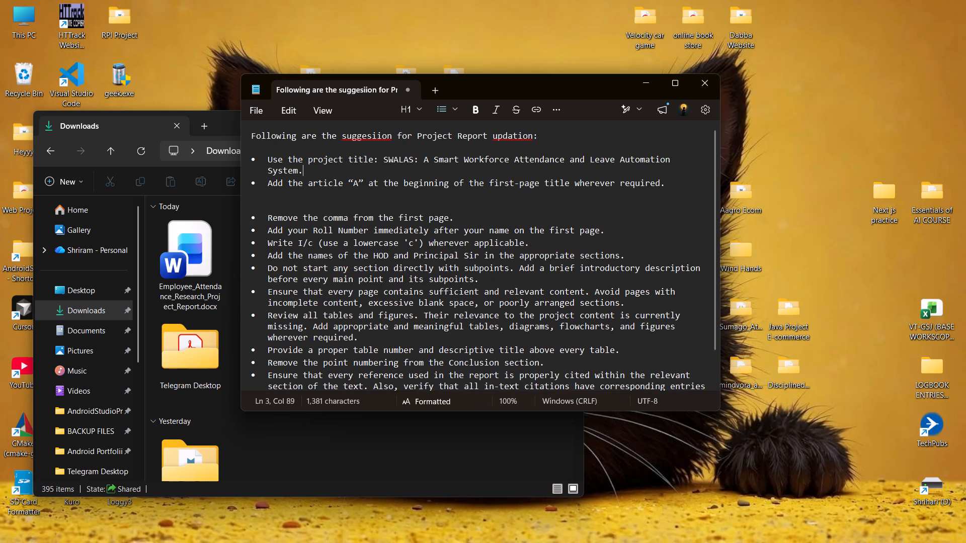
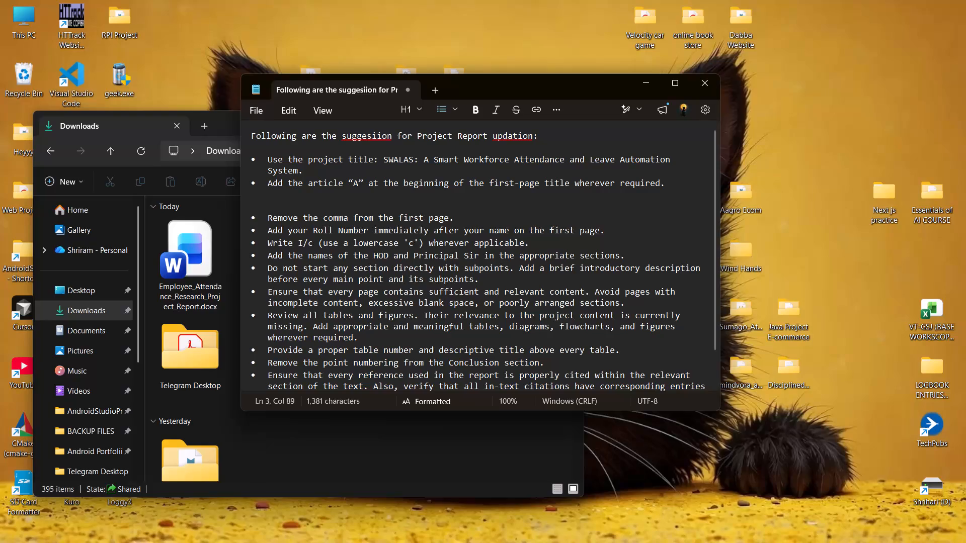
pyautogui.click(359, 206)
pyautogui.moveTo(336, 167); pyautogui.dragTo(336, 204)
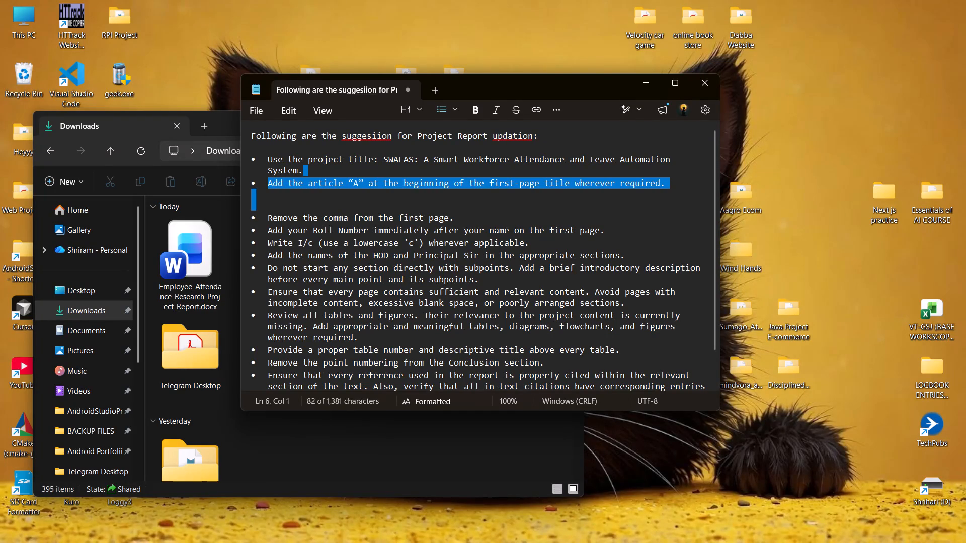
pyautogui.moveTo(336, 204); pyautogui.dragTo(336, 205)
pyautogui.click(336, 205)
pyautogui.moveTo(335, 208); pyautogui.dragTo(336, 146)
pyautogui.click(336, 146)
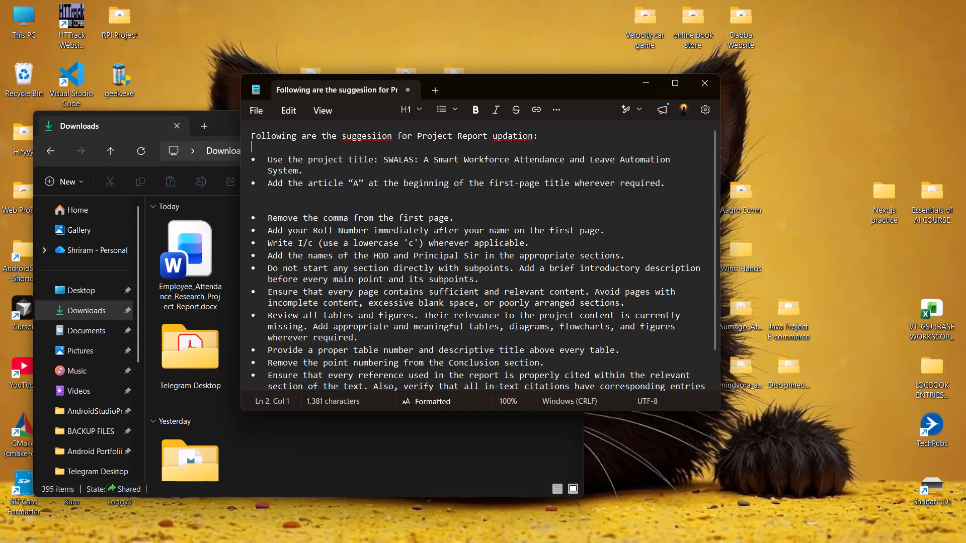
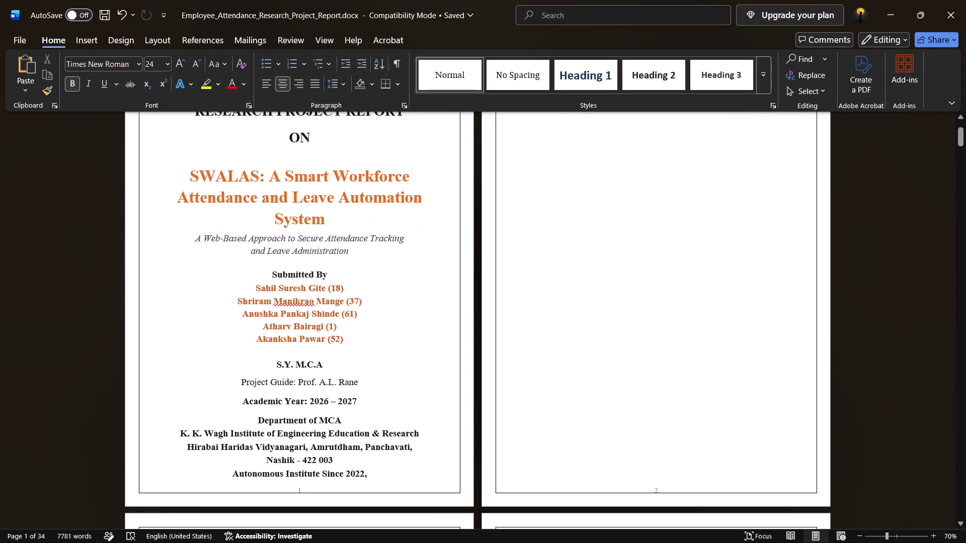
# Delete the trailing comma after "Autonomous Institute Since 2022" on the cover page and save the report.
pyautogui.click(380, 475)
pyautogui.press('BackSpace')
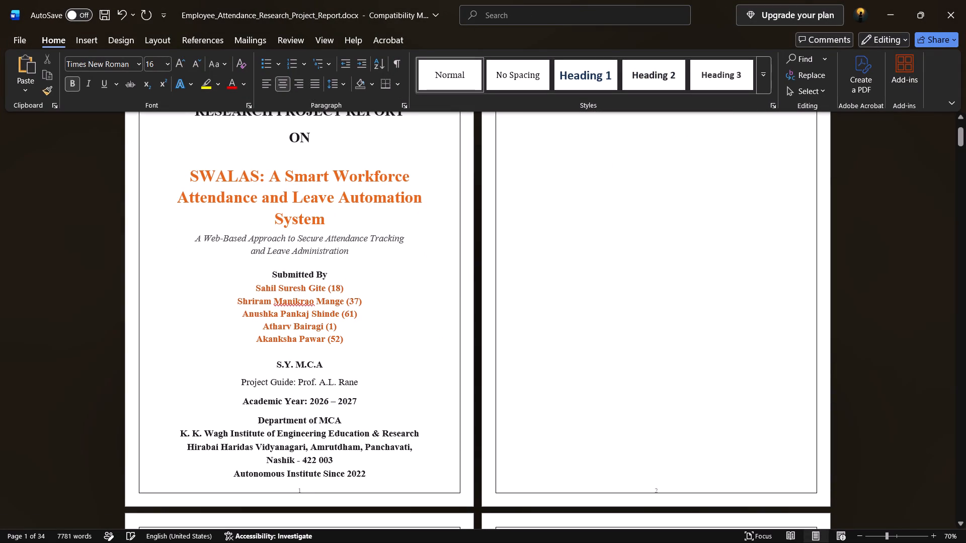
pyautogui.hotkey('ctrl', 's')
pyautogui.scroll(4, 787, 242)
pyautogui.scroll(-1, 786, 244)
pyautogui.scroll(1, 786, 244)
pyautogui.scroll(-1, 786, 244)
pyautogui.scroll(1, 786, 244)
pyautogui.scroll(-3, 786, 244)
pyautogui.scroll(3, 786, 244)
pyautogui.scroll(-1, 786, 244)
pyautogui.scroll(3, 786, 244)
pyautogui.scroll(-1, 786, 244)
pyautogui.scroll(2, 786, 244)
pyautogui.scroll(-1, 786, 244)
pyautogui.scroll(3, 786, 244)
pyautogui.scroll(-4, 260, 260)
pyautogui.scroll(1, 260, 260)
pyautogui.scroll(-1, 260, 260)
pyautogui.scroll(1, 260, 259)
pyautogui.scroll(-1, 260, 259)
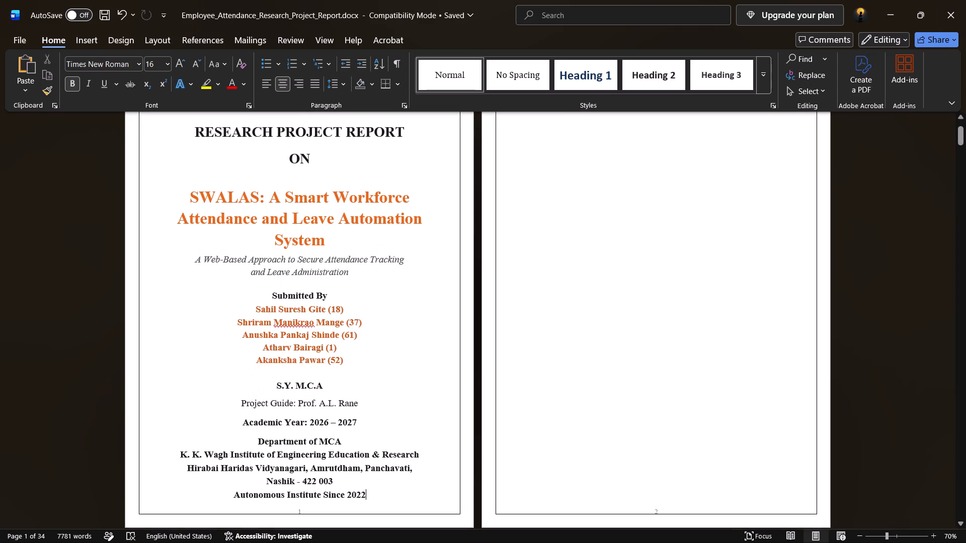
# Delete the italic subtitle "A Web-Based Approach to Secure Attendance Tracking and Leave Administration" beneath the cover page title.
pyautogui.keyDown('ctrl'); pyautogui.click(430, 220); pyautogui.keyUp('ctrl')
pyautogui.click(443, 219)
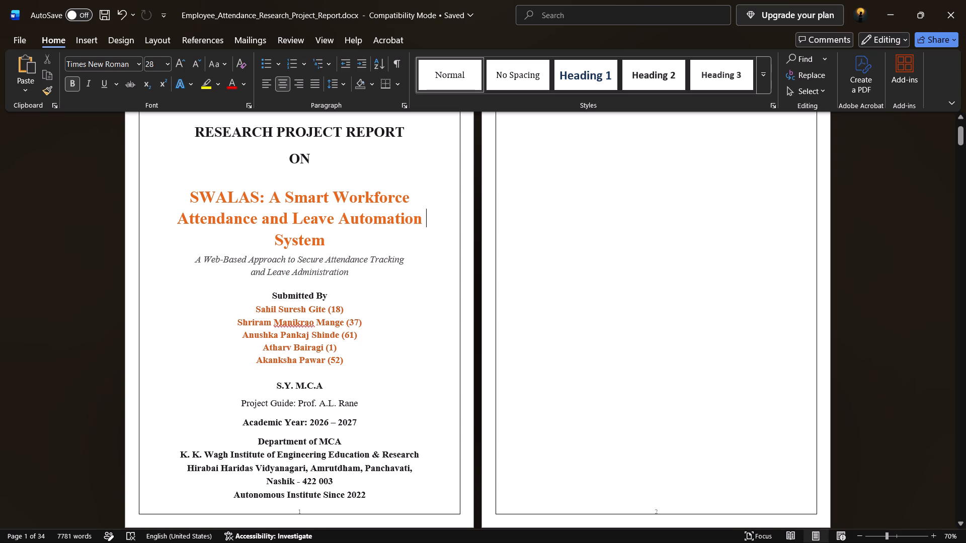
pyautogui.click(175, 216)
pyautogui.moveTo(359, 276); pyautogui.dragTo(125, 259)
pyautogui.press('BackSpace')
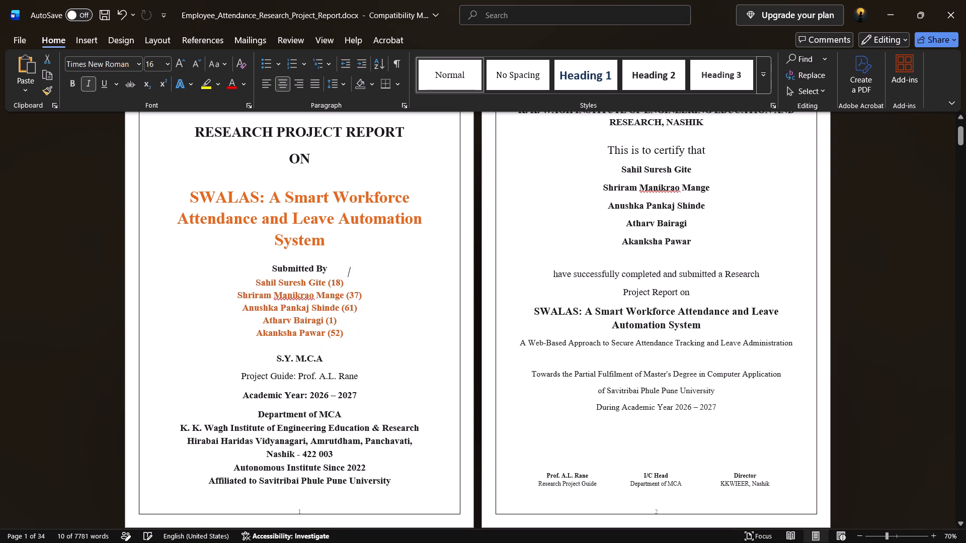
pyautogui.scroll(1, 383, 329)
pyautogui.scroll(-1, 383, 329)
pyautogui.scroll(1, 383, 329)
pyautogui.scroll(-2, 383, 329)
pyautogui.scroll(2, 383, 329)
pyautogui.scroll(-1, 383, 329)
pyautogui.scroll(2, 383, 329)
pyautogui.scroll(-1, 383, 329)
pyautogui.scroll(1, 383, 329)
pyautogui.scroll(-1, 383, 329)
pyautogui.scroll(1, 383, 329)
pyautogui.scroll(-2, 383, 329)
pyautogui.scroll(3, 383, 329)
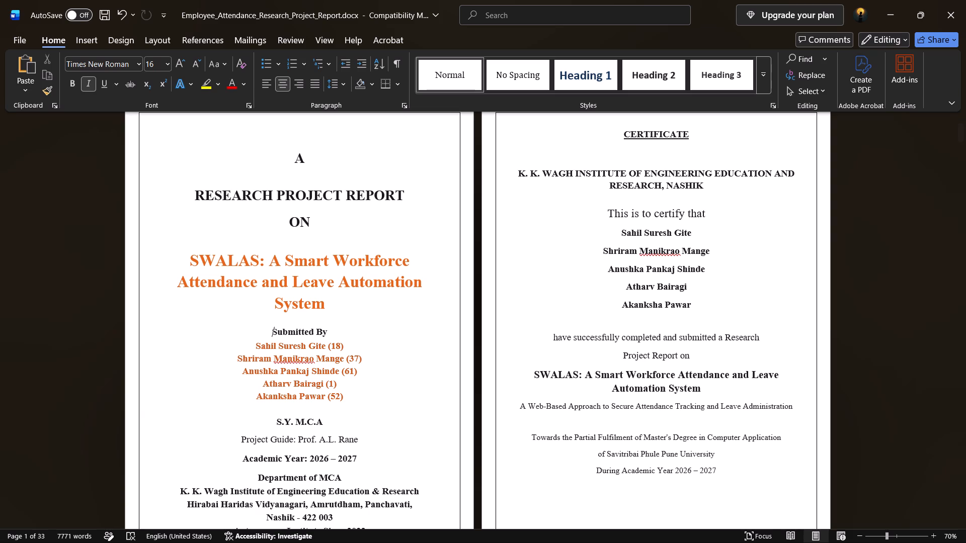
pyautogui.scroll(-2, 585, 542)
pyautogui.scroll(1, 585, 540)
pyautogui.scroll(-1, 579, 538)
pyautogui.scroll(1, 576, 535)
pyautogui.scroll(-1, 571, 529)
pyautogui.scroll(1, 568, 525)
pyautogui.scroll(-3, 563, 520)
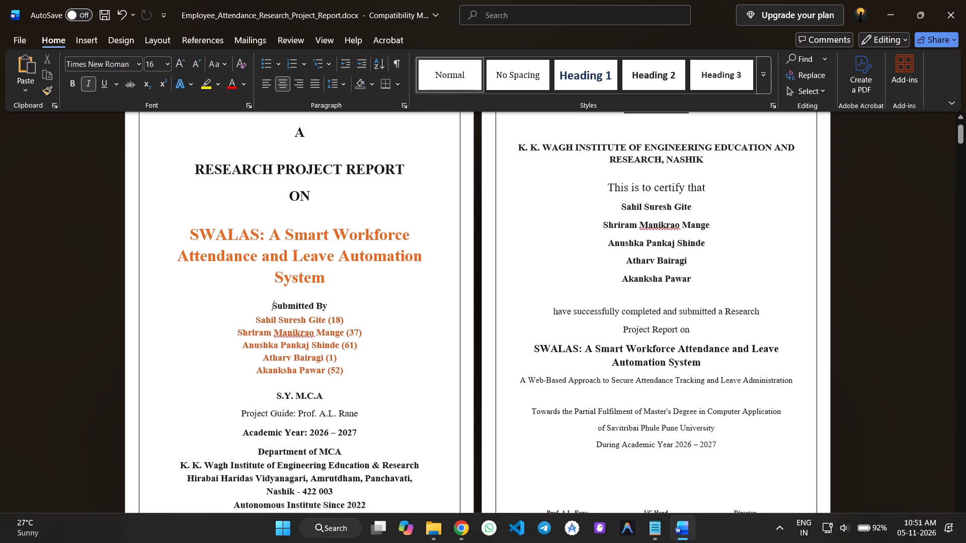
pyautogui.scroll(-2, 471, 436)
# Save the report with the edited cover page.
pyautogui.click(427, 357)
pyautogui.hotkey('ctrl', 's')
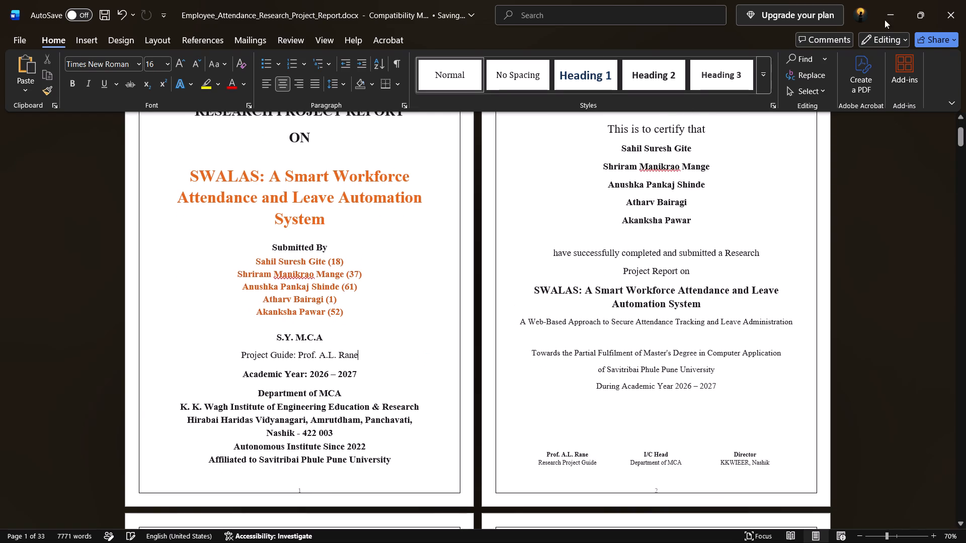
# Switch to the Notepad list and remove the blank lines above and below the "Remove the comma from the first page." suggestion.
pyautogui.click(892, 11)
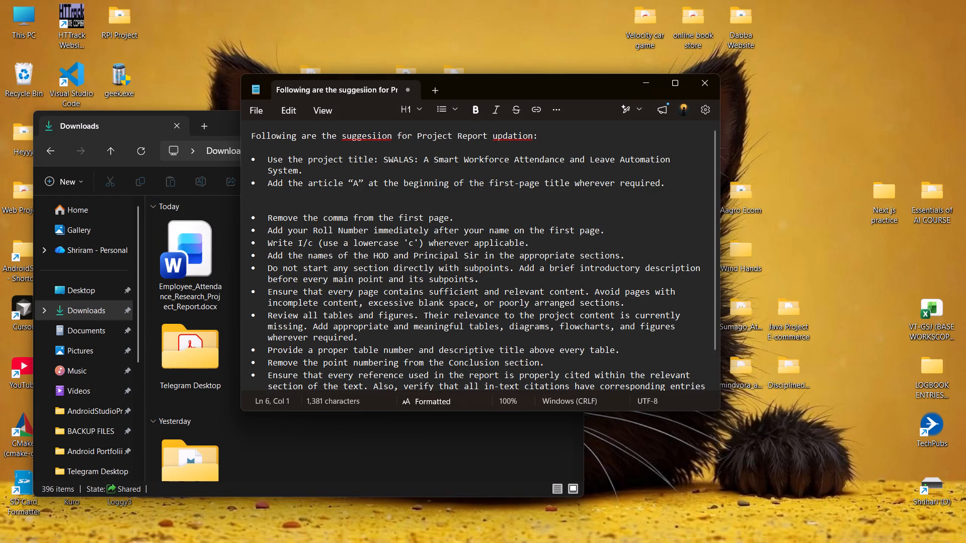
pyautogui.press('BackSpace')
pyautogui.press('BackSpace')
pyautogui.click(471, 196)
pyautogui.press('Return')
pyautogui.press('Return')
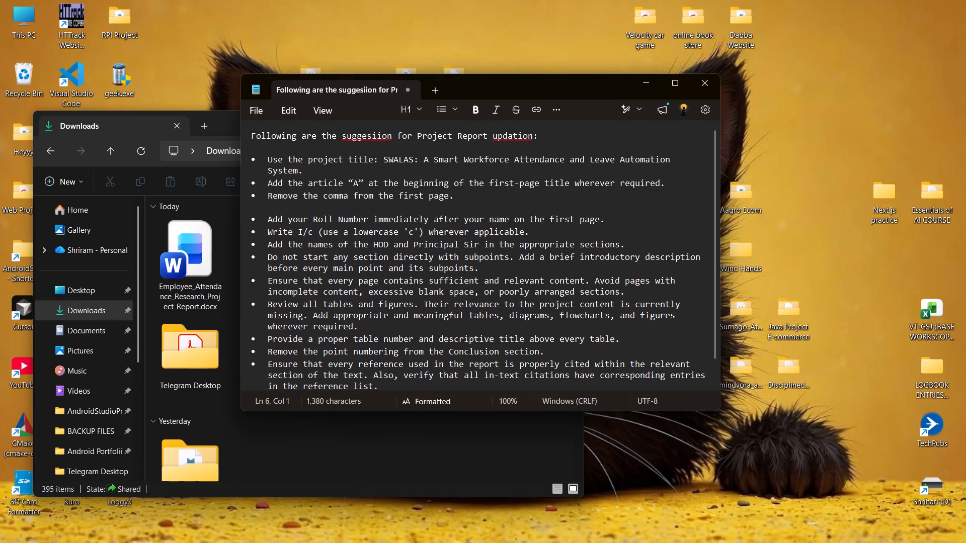
pyautogui.press('BackSpace')
pyautogui.press('BackSpace')
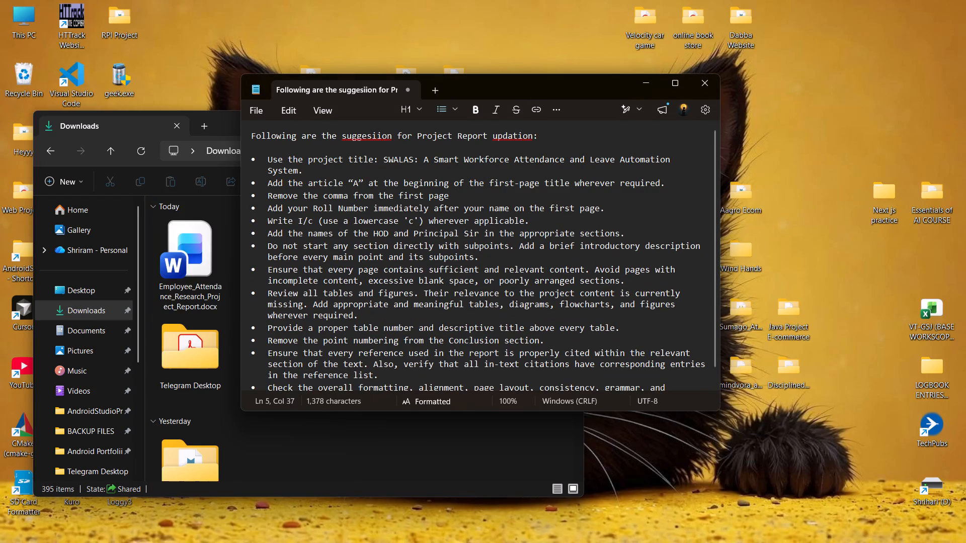
pyautogui.hotkey('ctrl', 'z')
# Insert an empty bullet line below the "Add your Roll Number immediately after your name" suggestion.
pyautogui.click(617, 219)
pyautogui.click(618, 207)
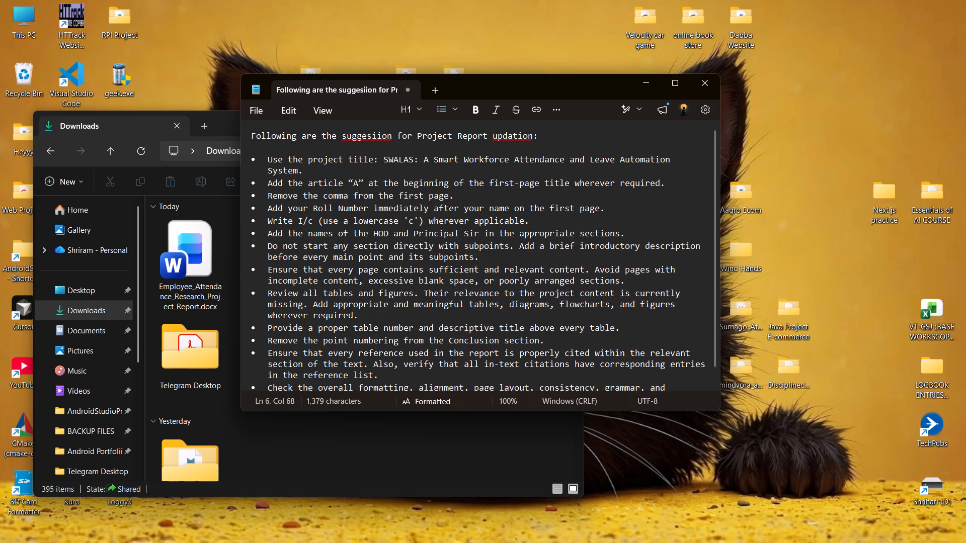
pyautogui.press('Return')
# Copy "I/c" from the suggestion about using a lowercase 'c' and switch to the Downloads window.
pyautogui.moveTo(312, 233); pyautogui.dragTo(298, 233)
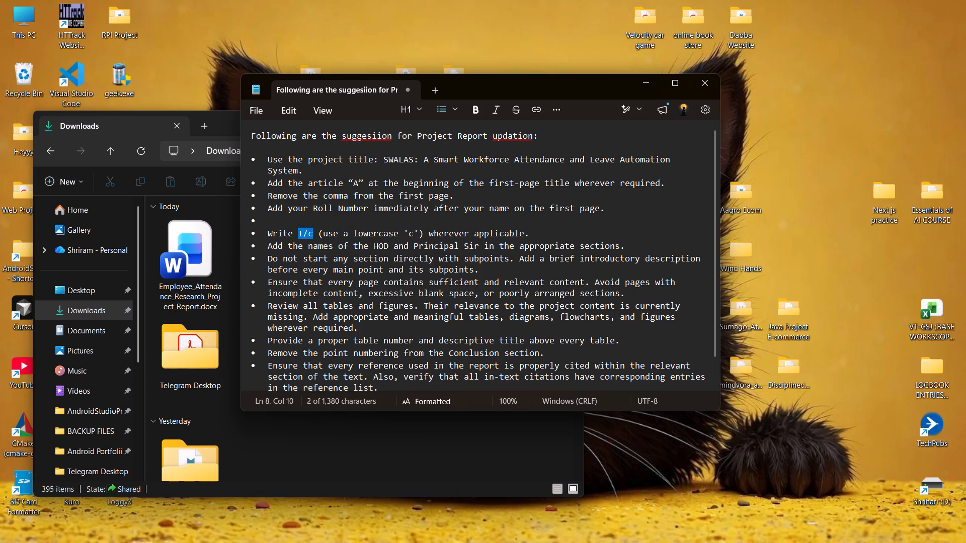
pyautogui.moveTo(298, 233); pyautogui.dragTo(297, 233)
pyautogui.hotkey('ctrl', 'c')
pyautogui.click(386, 433)
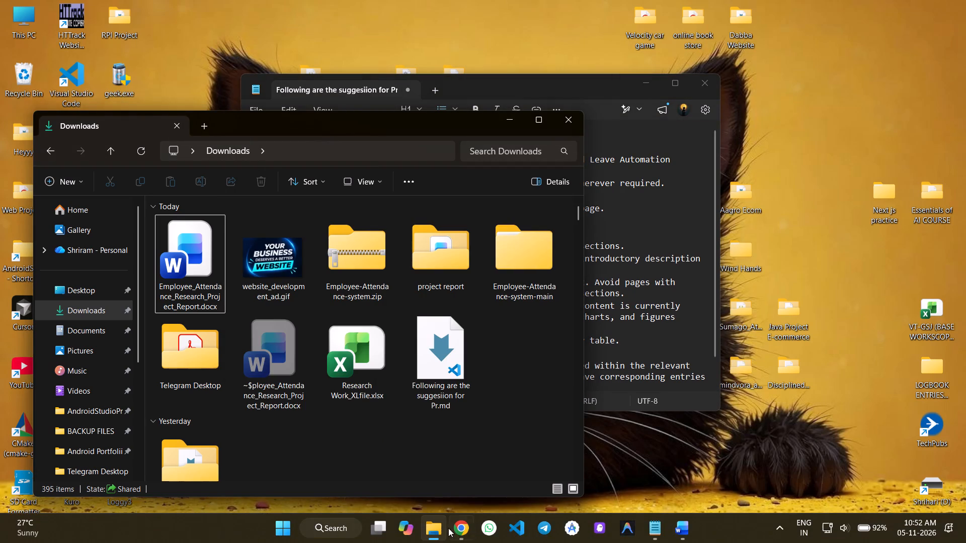
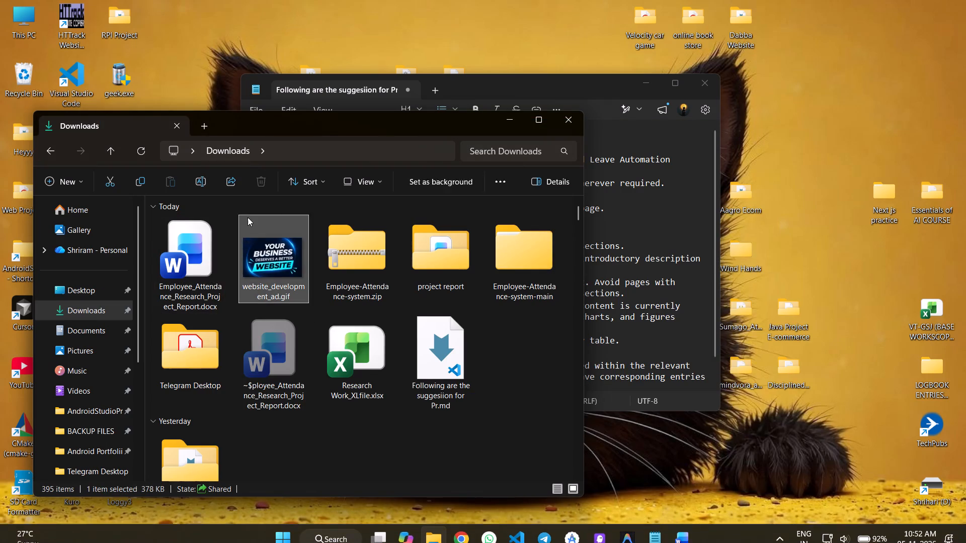
# Minimize the Downloads folder window and switch back to the research project report in Word.
pyautogui.click(254, 180)
pyautogui.click(511, 117)
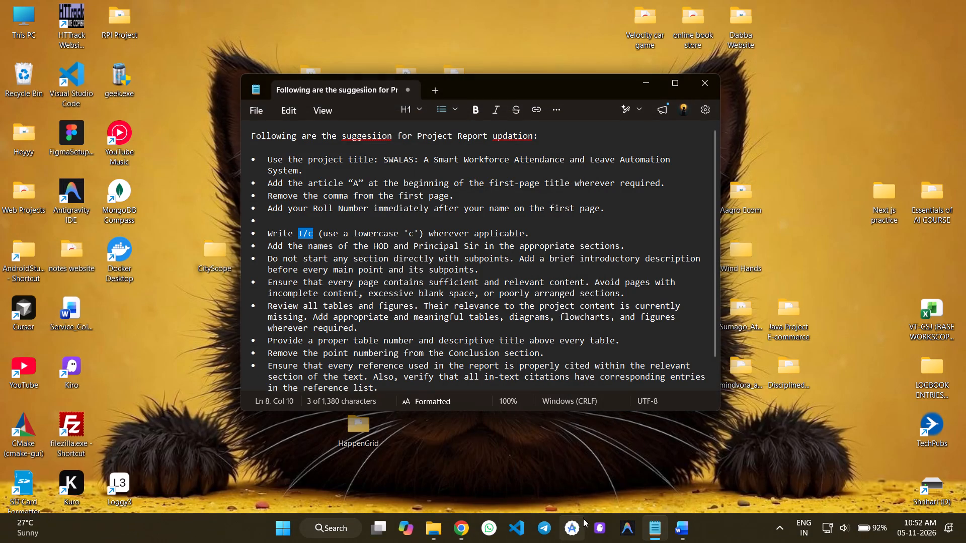
pyautogui.click(679, 527)
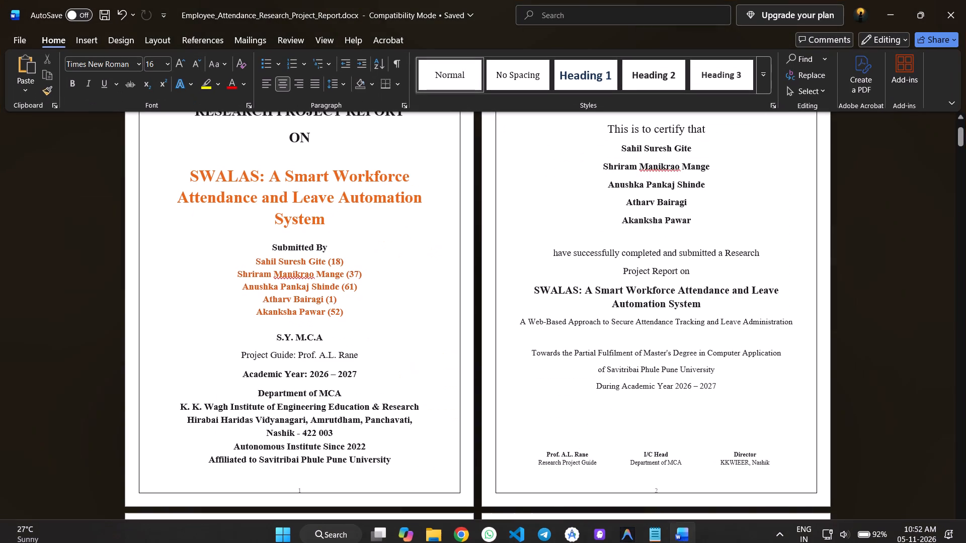
# Change "I/C Head" to "I/c Head" in the certificate page's signature block and save the report.
pyautogui.scroll(-2, 515, 326)
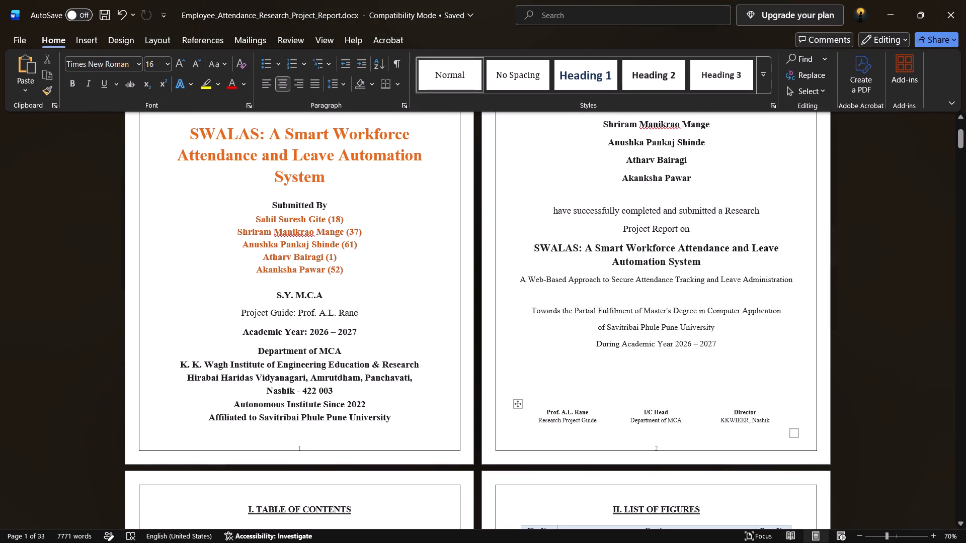
pyautogui.moveTo(651, 413); pyautogui.dragTo(644, 409)
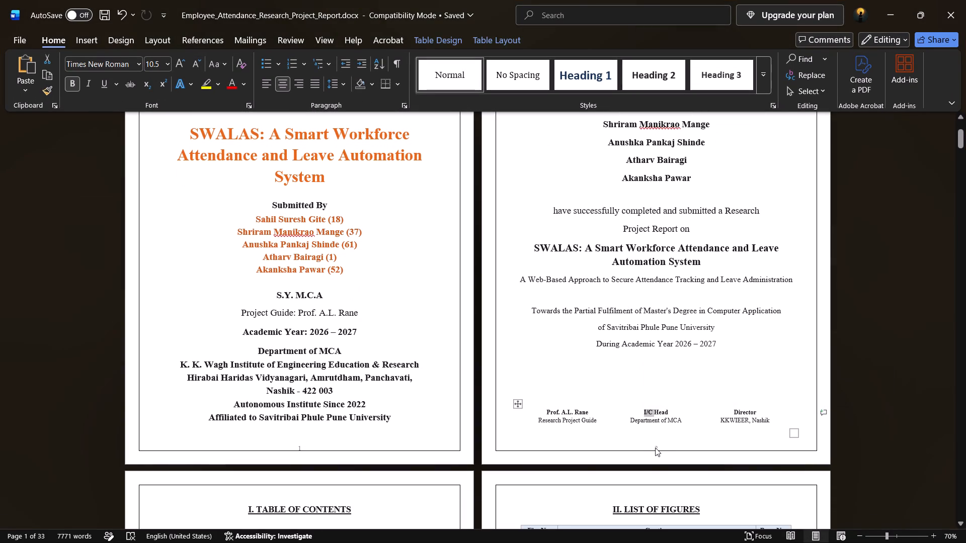
pyautogui.hotkey('ctrl', 'c')
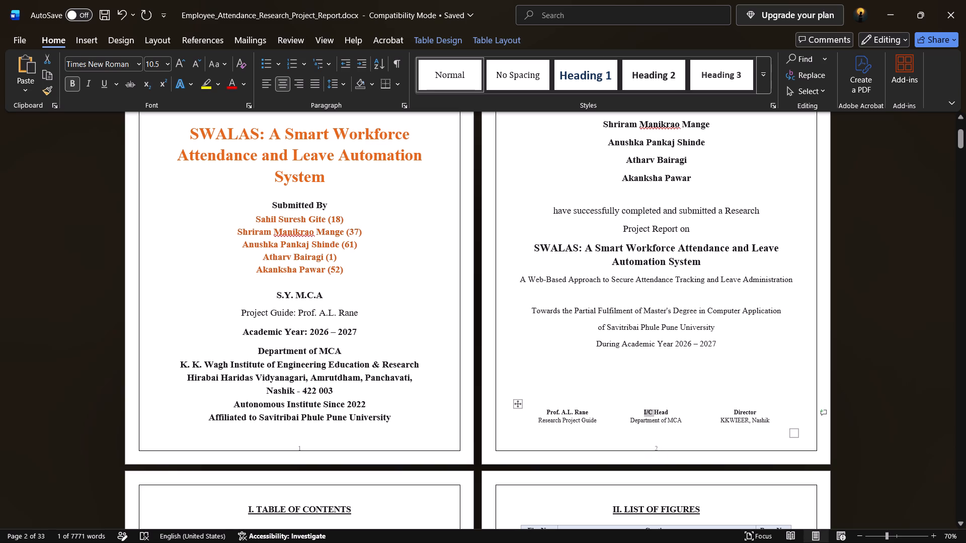
pyautogui.click(652, 409)
pyautogui.click(652, 413)
pyautogui.press('BackSpace')
pyautogui.press('c')
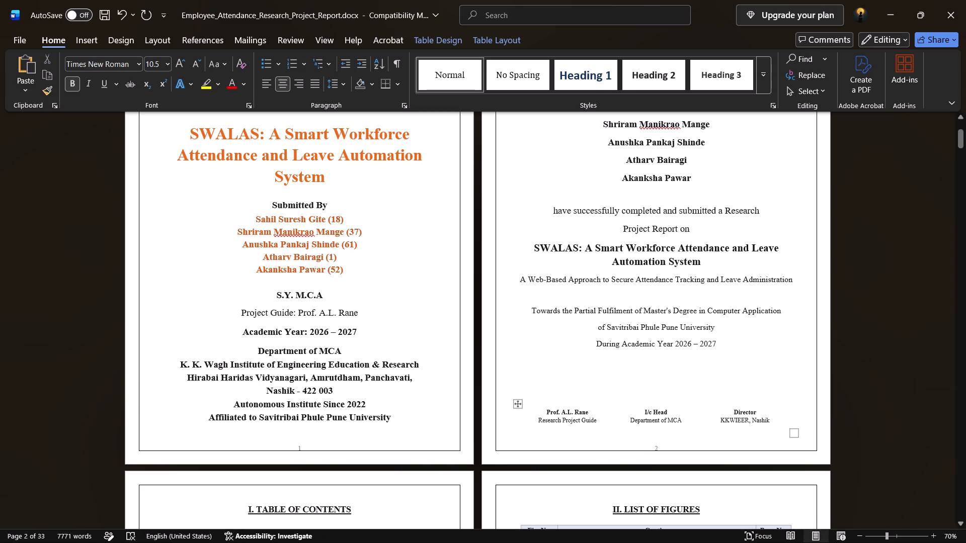
pyautogui.click(710, 406)
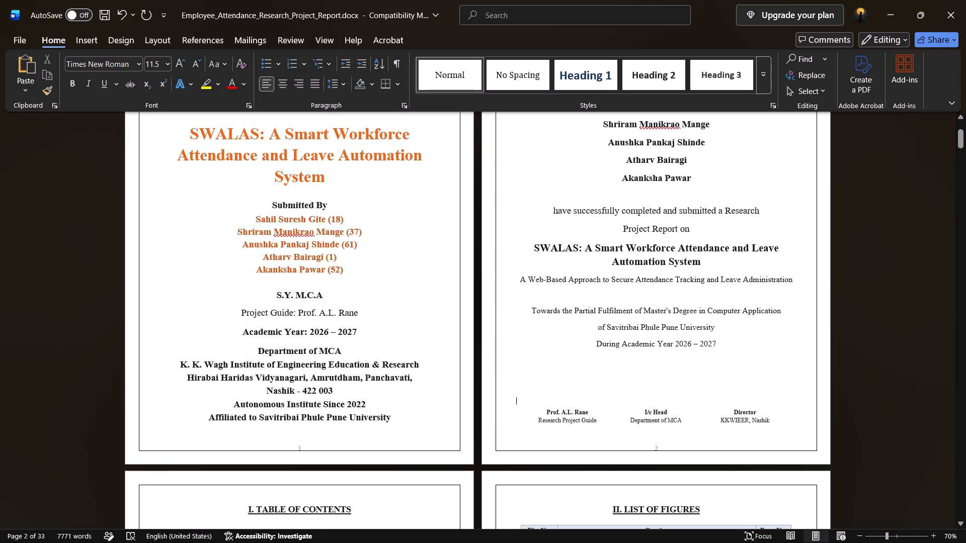
pyautogui.hotkey('ctrl', 's')
# Search the report for other occurrences of "i/c", then clear and close the search.
pyautogui.scroll(-2, 708, 406)
pyautogui.scroll(1, 708, 406)
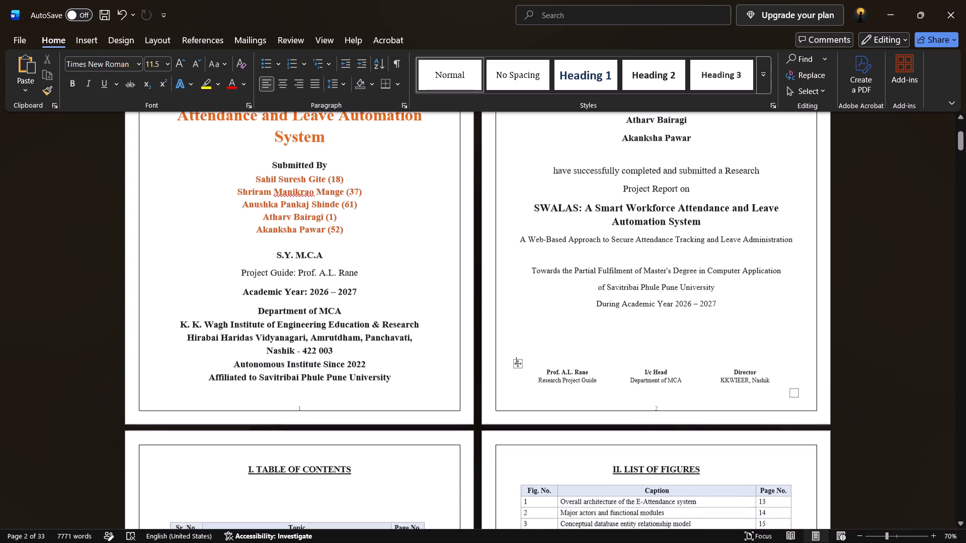
pyautogui.scroll(1, 708, 406)
pyautogui.scroll(-1, 708, 406)
pyautogui.scroll(1, 708, 406)
pyautogui.scroll(-2, 708, 406)
pyautogui.scroll(1, 708, 406)
pyautogui.scroll(-3, 708, 406)
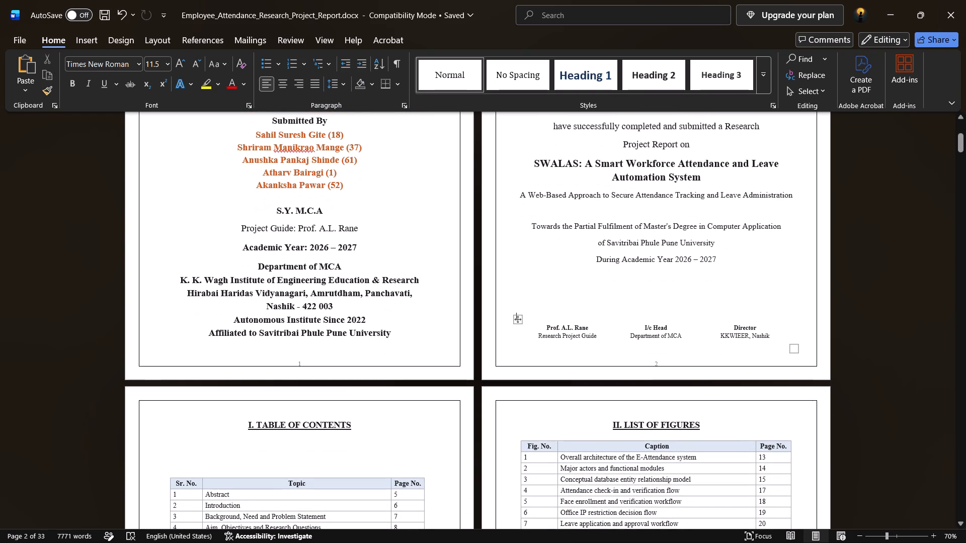
pyautogui.hotkey('ctrl', 'f')
pyautogui.write('i/c')
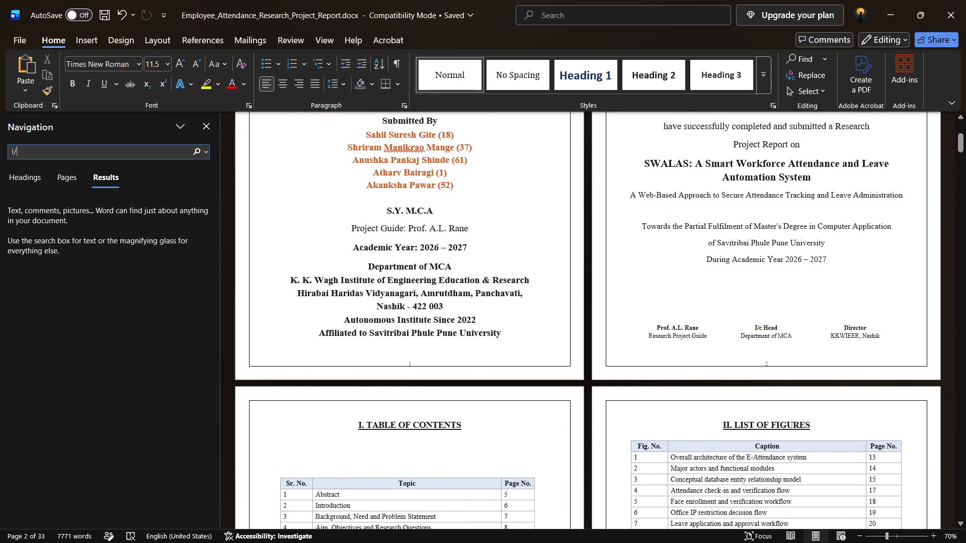
pyautogui.press('Return')
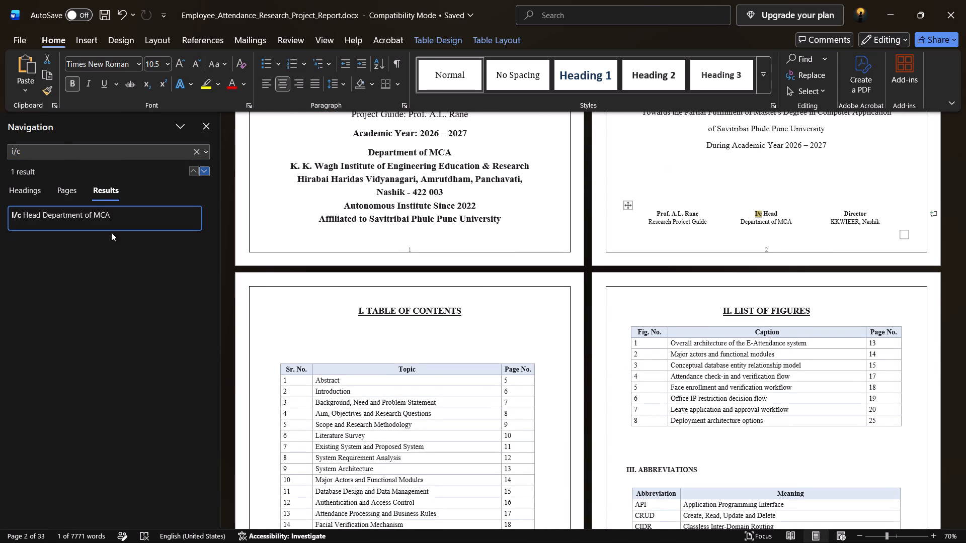
pyautogui.moveTo(51, 151); pyautogui.dragTo(11, 153)
pyautogui.click(42, 151)
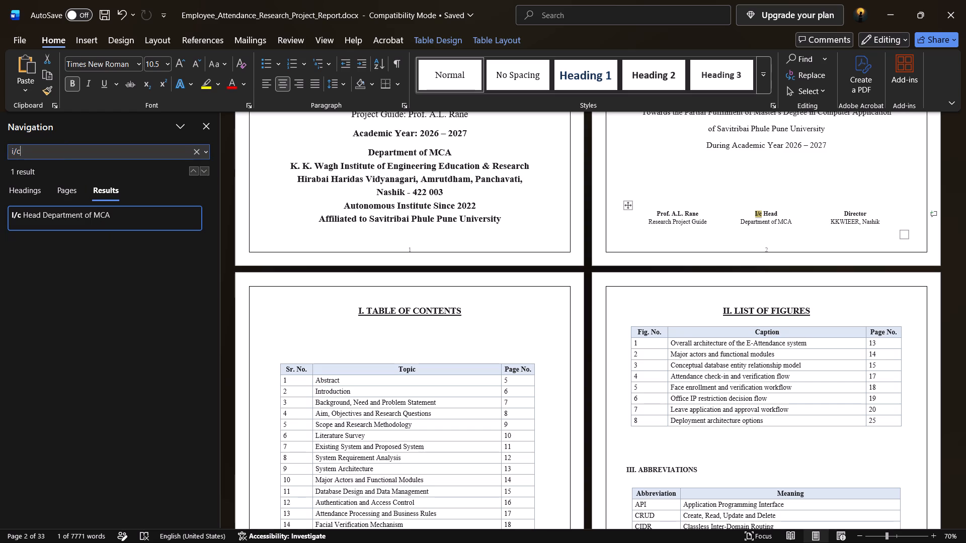
pyautogui.press('BackSpace')
pyautogui.press('BackSpace')
pyautogui.press('BackSpace')
pyautogui.press('BackSpace')
pyautogui.click(206, 126)
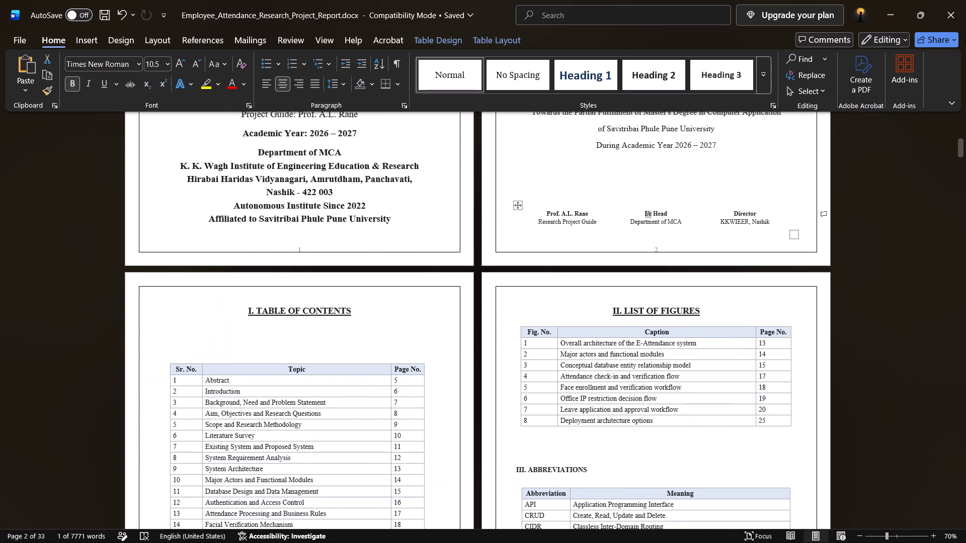
# Switch to Notepad to check the suggestion list for the next change, then return to the report in Word.
pyautogui.click(887, 6)
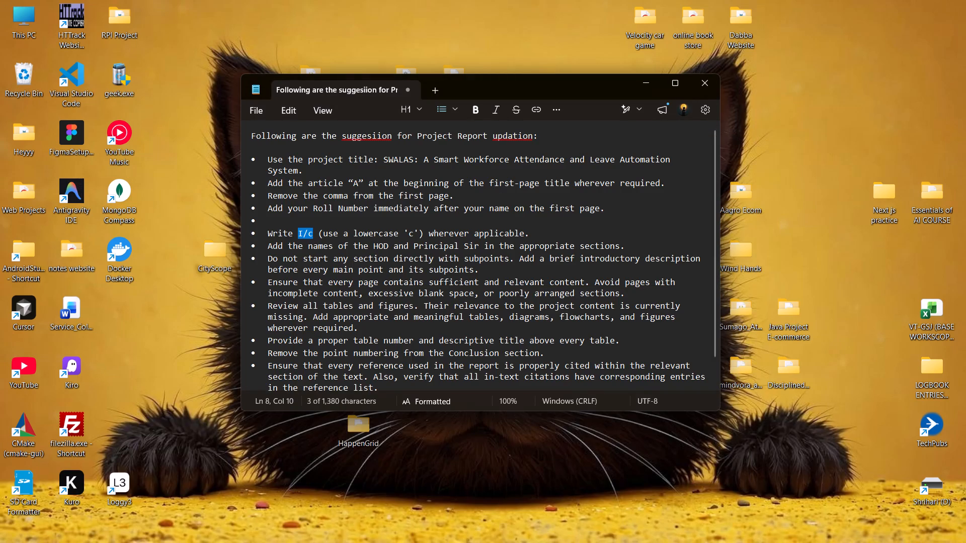
pyautogui.click(541, 232)
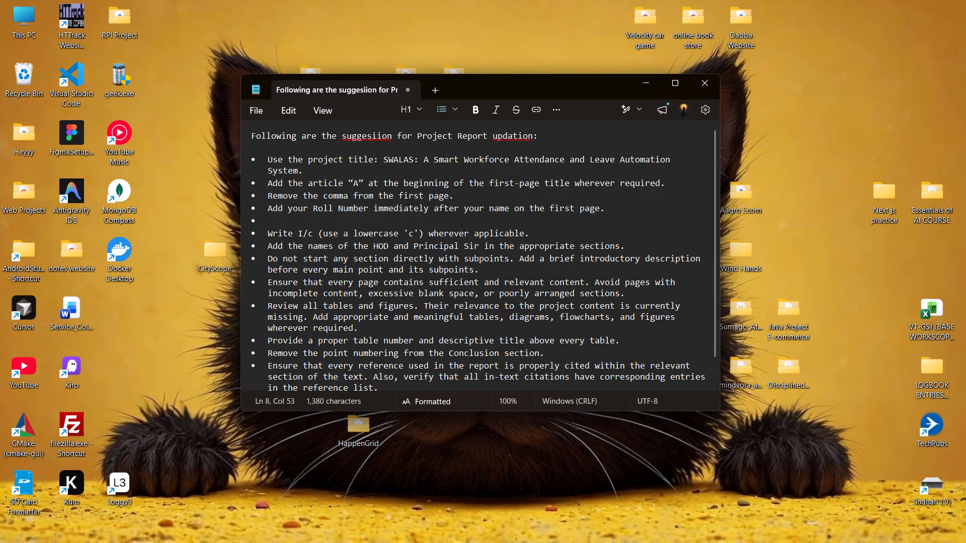
pyautogui.click(468, 526)
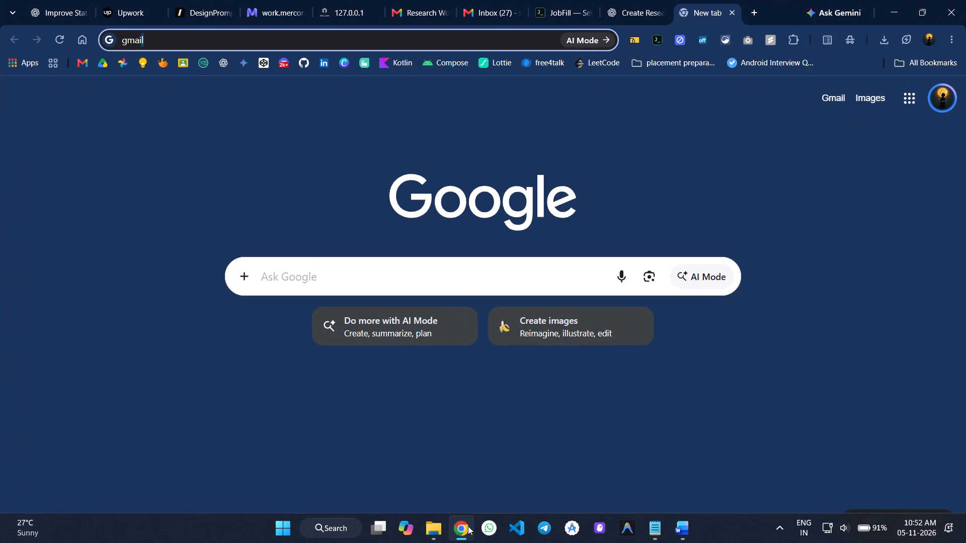
pyautogui.click(889, 10)
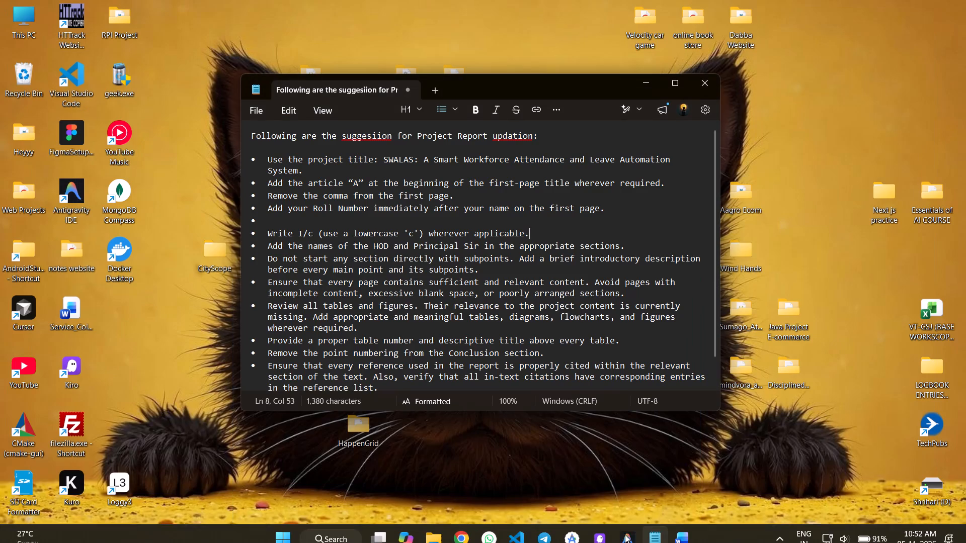
pyautogui.click(681, 523)
# In File Explorer, delete report_chapters_part3.py through generate_figures.py, including the PNG figures, from the project report folder in Downloads.
pyautogui.click(439, 529)
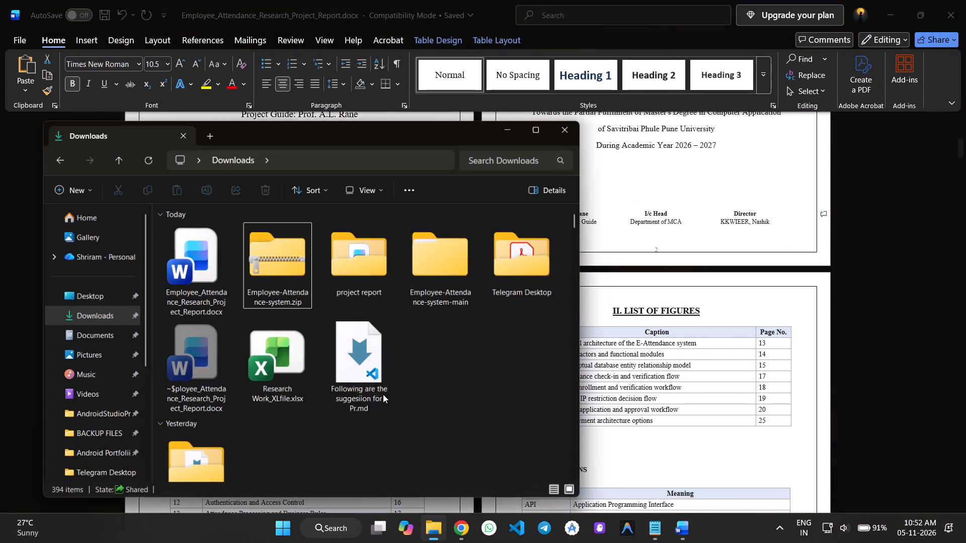
pyautogui.doubleClick(342, 264)
pyautogui.scroll(-3, 297, 310)
pyautogui.scroll(1, 305, 306)
pyautogui.scroll(-6, 308, 304)
pyautogui.scroll(3, 309, 303)
pyautogui.scroll(-4, 312, 303)
pyautogui.click(283, 416)
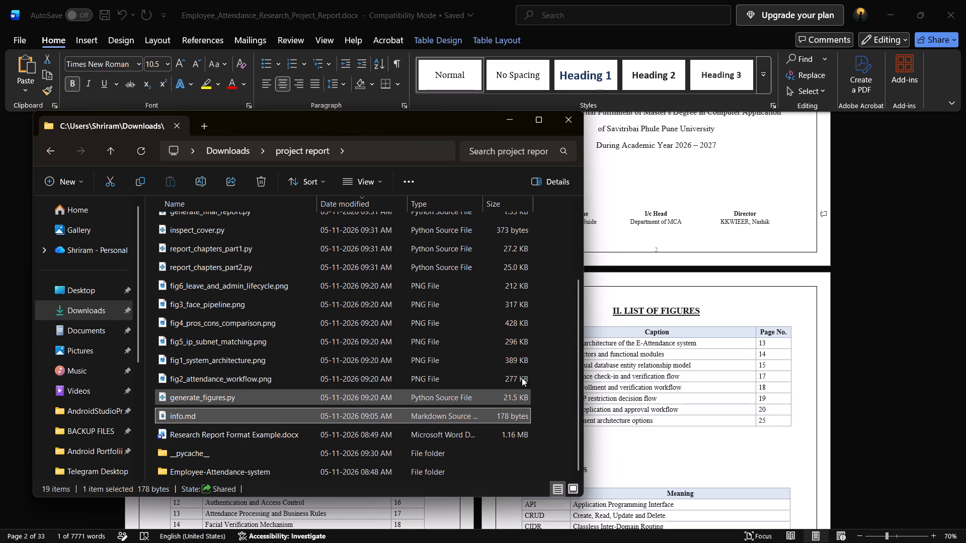
pyautogui.click(310, 394)
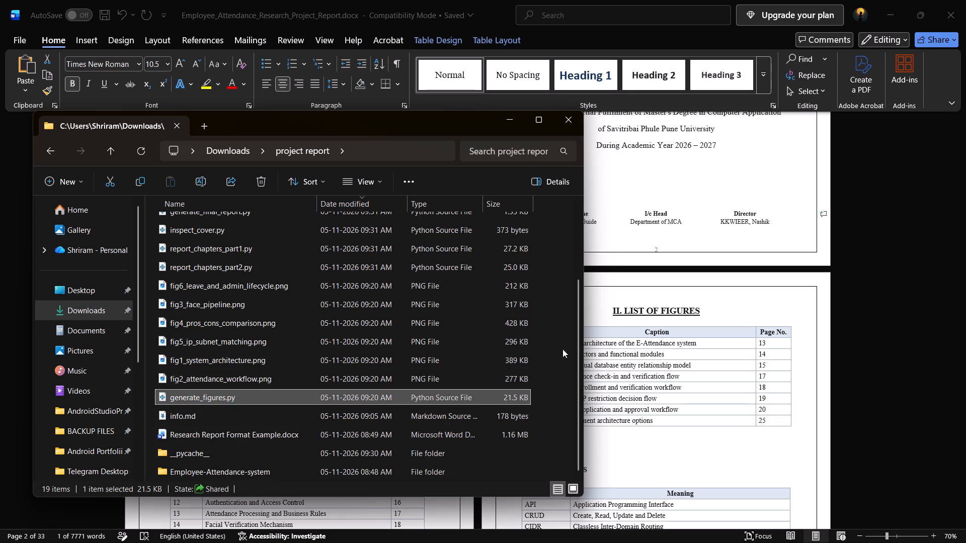
pyautogui.moveTo(577, 343); pyautogui.dragTo(589, 263)
pyautogui.keyDown('shift'); pyautogui.click(304, 257); pyautogui.keyUp('shift')
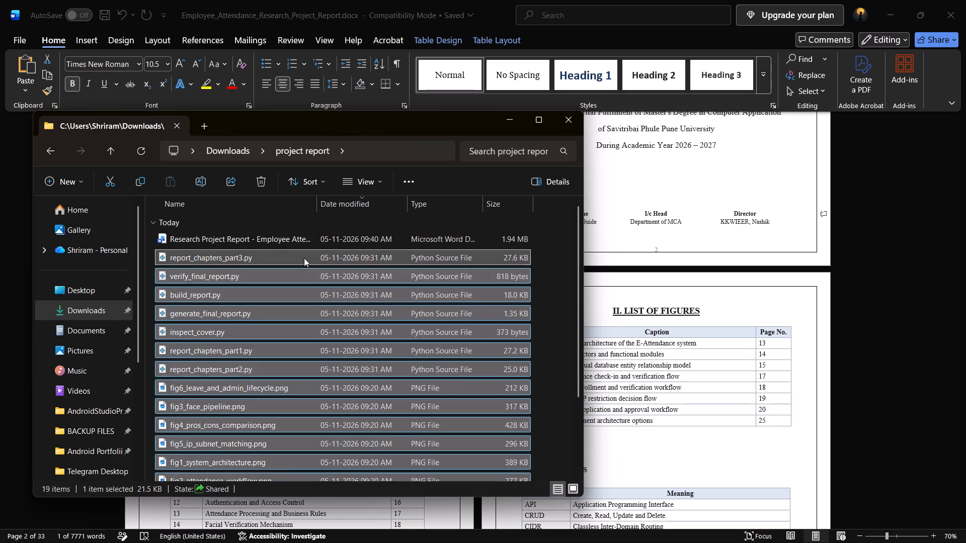
pyautogui.click(261, 177)
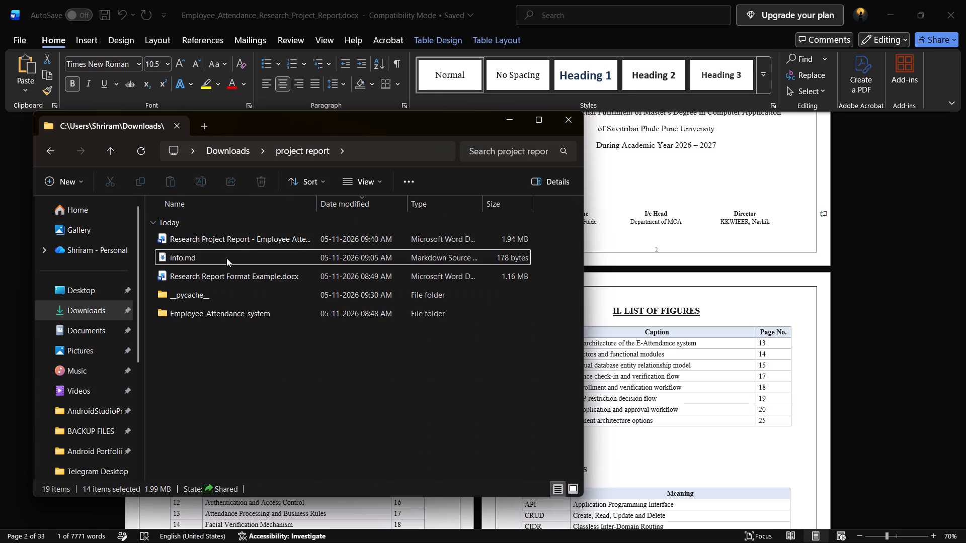
# Open "Research Report Format Example.docx" from the project report folder in Word.
pyautogui.doubleClick(221, 271)
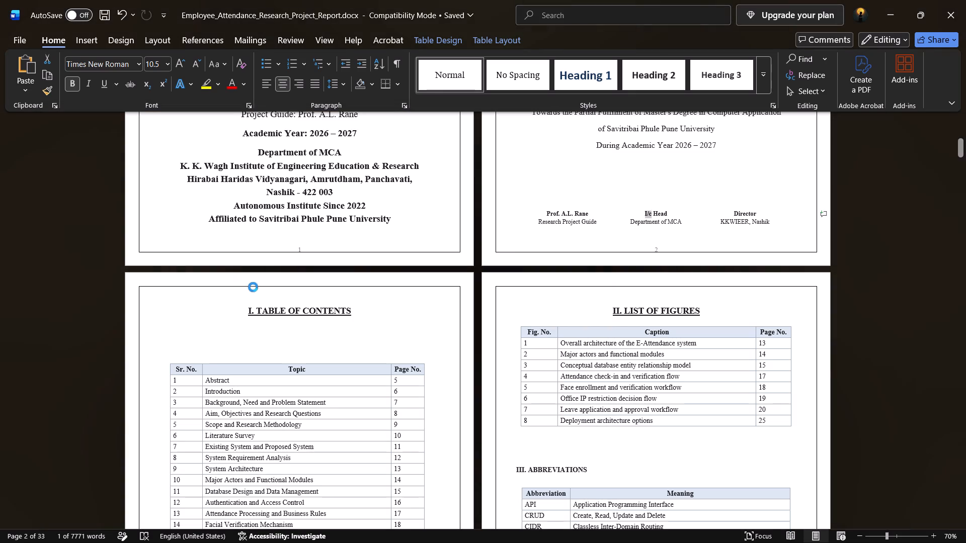
pyautogui.scroll(3, 644, 296)
pyautogui.scroll(-2, 645, 297)
pyautogui.scroll(1, 648, 297)
pyautogui.scroll(-2, 648, 297)
pyautogui.scroll(2, 649, 297)
pyautogui.scroll(-2, 649, 297)
pyautogui.scroll(1, 649, 297)
pyautogui.scroll(-2, 650, 305)
pyautogui.scroll(1, 651, 318)
pyautogui.scroll(-2, 651, 319)
pyautogui.scroll(1, 652, 319)
pyautogui.scroll(-1, 652, 319)
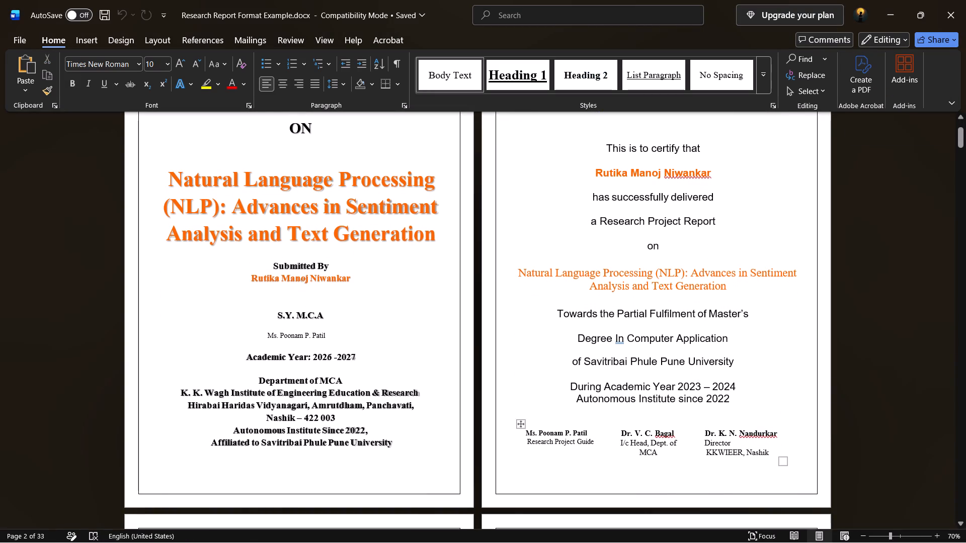
# Copy the I/c Head's name and the Director's name, one after the other, from the example's certificate signature block, then return to the report.
pyautogui.moveTo(677, 433); pyautogui.dragTo(624, 429)
pyautogui.hotkey('ctrl', 'c')
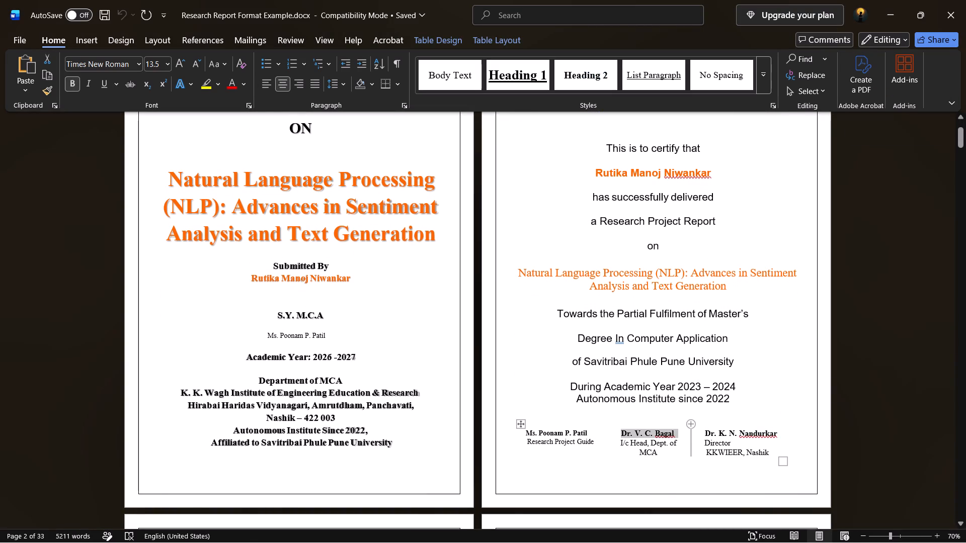
pyautogui.moveTo(704, 433); pyautogui.dragTo(777, 433)
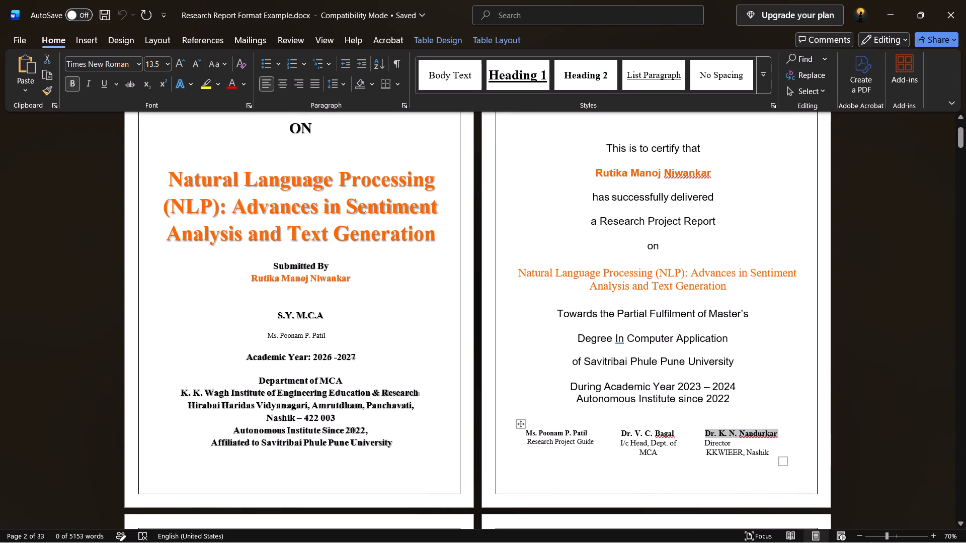
pyautogui.hotkey('ctrl', 'c')
pyautogui.click(897, 11)
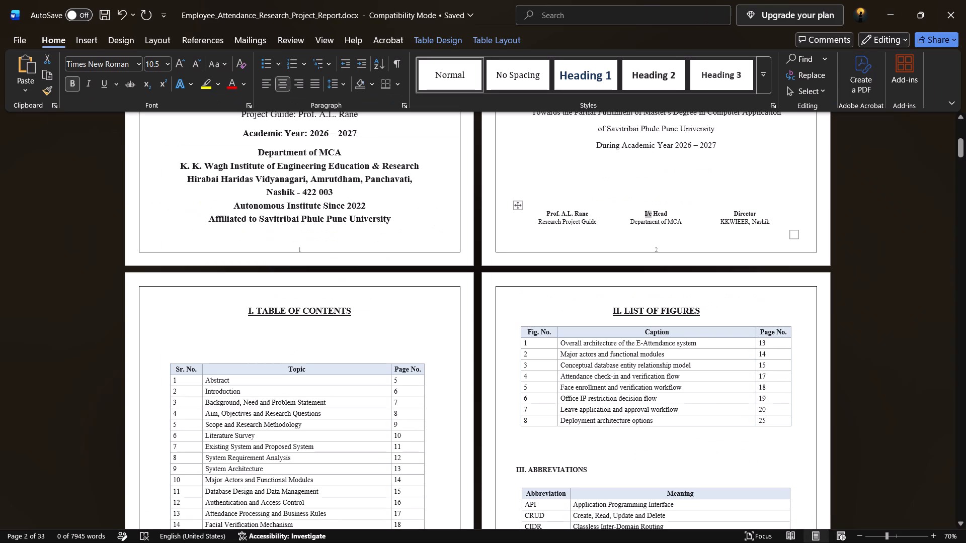
# Paste the Director's name on a new line above "Director" in the certificate's signature block.
pyautogui.click(732, 212)
pyautogui.press('Return')
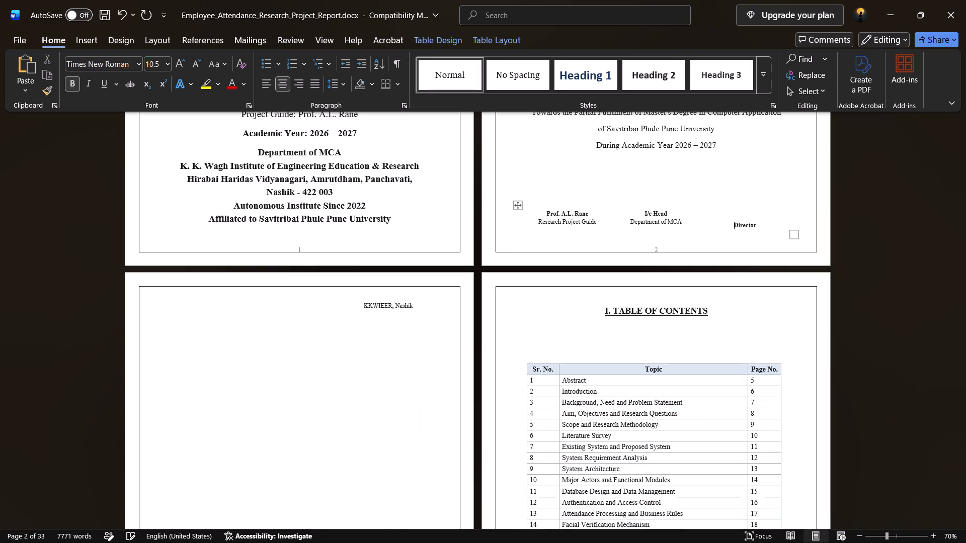
pyautogui.press('Up')
pyautogui.hotkey('ctrl', 'v')
# Reduce the blank space between the certificate's academic year line and its signature block by deleting empty lines.
pyautogui.click(597, 182)
pyautogui.press('BackSpace')
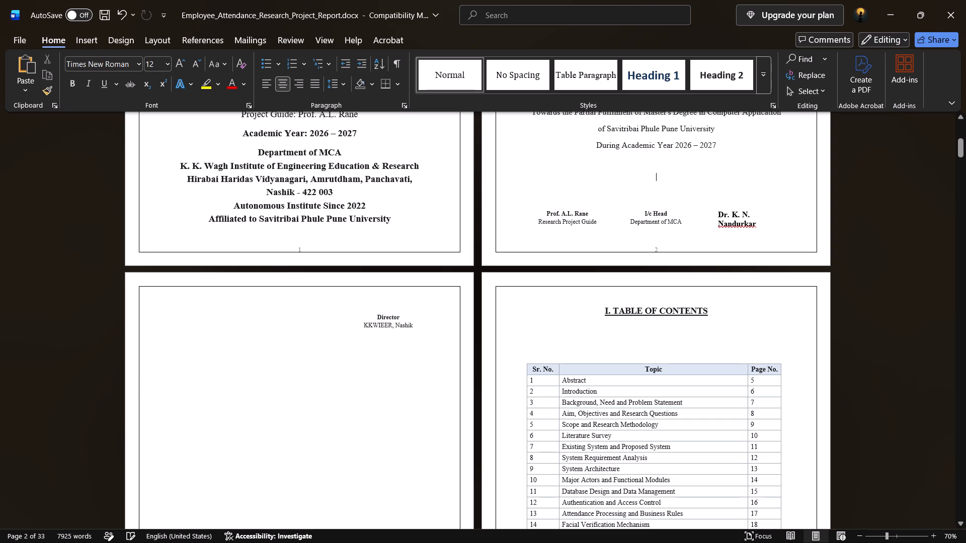
pyautogui.press('BackSpace')
pyautogui.scroll(-4, 624, 231)
pyautogui.scroll(1, 625, 234)
pyautogui.scroll(-1, 625, 234)
pyautogui.scroll(5, 625, 234)
pyautogui.scroll(-1, 627, 240)
pyautogui.scroll(1, 629, 247)
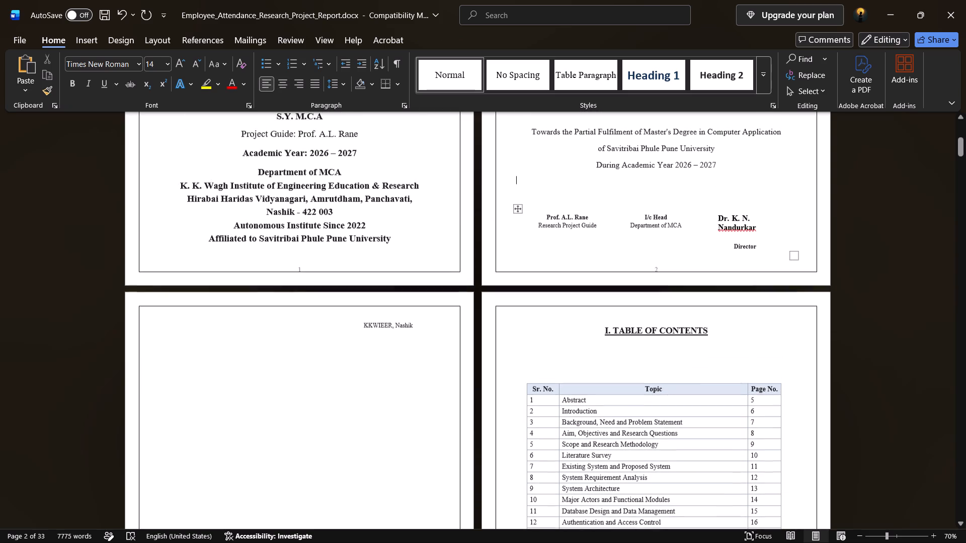
# Set the pasted Director's name to font size 12 and remove its bold formatting.
pyautogui.moveTo(760, 227); pyautogui.dragTo(758, 227)
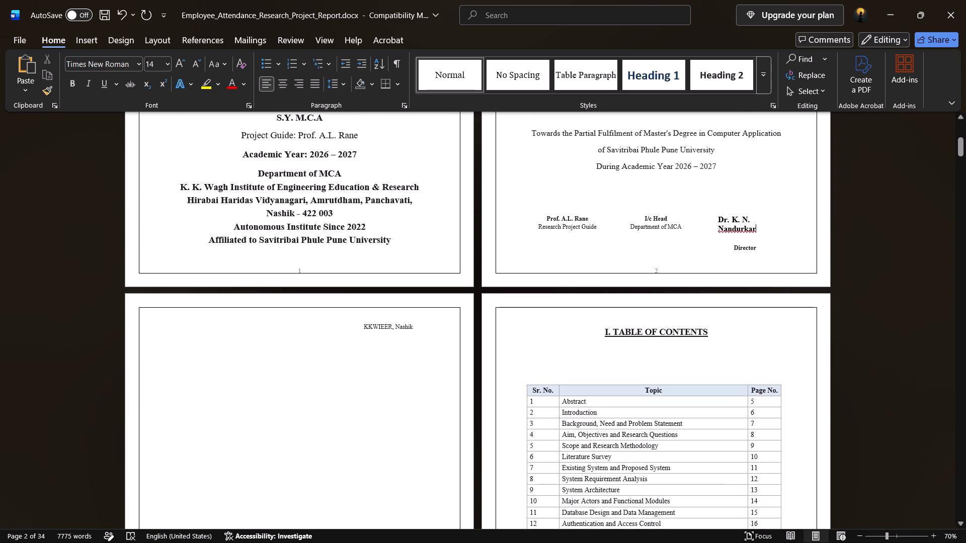
pyautogui.moveTo(758, 227); pyautogui.dragTo(720, 219)
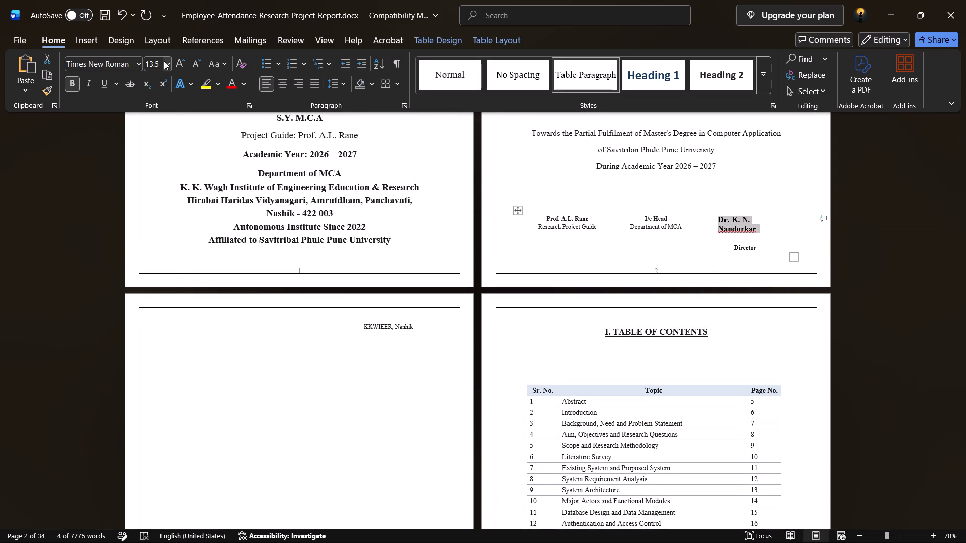
pyautogui.click(167, 62)
pyautogui.click(161, 138)
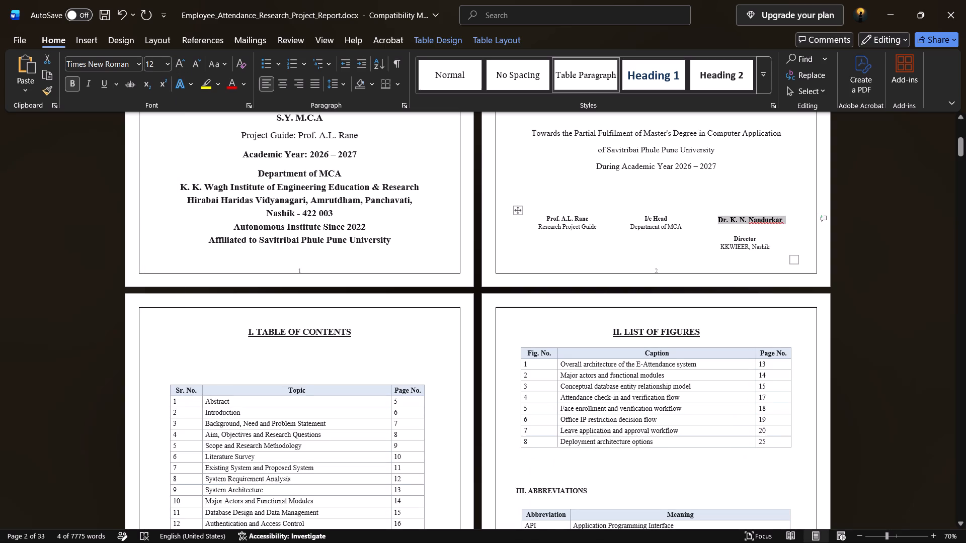
pyautogui.hotkey('ctrl', 'b')
# Delete the blank line between the Director's name and the "Director" title in the certificate's signature block.
pyautogui.click(752, 238)
pyautogui.click(751, 231)
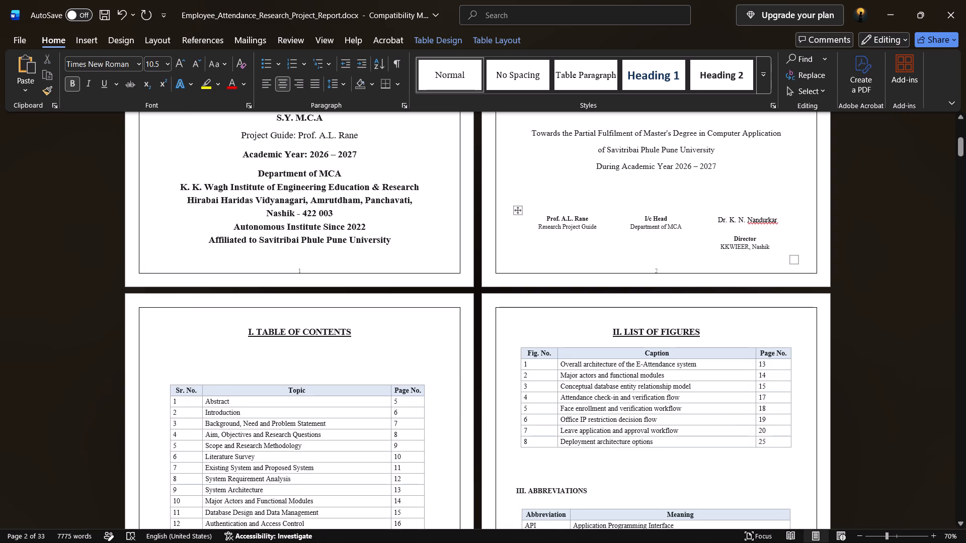
pyautogui.press('BackSpace')
pyautogui.press('BackSpace')
pyautogui.click(710, 224)
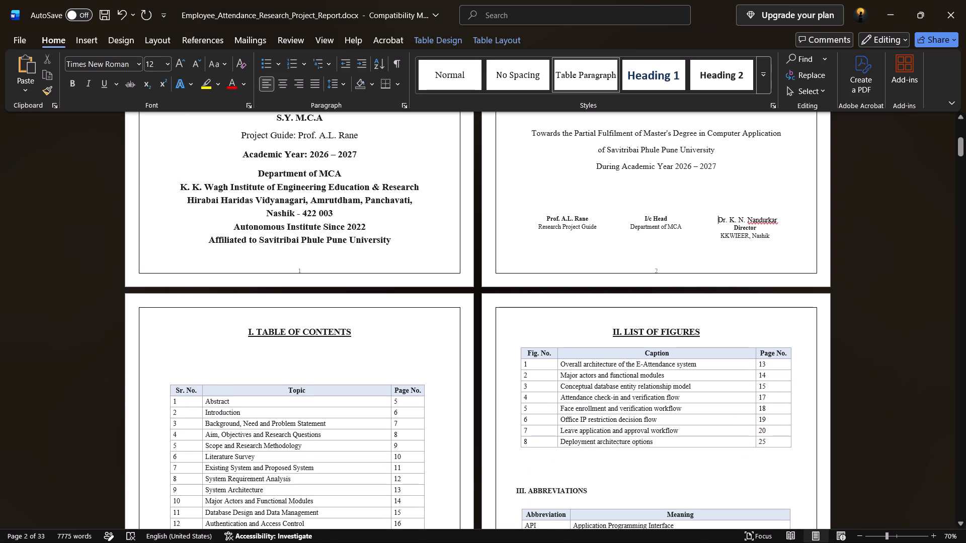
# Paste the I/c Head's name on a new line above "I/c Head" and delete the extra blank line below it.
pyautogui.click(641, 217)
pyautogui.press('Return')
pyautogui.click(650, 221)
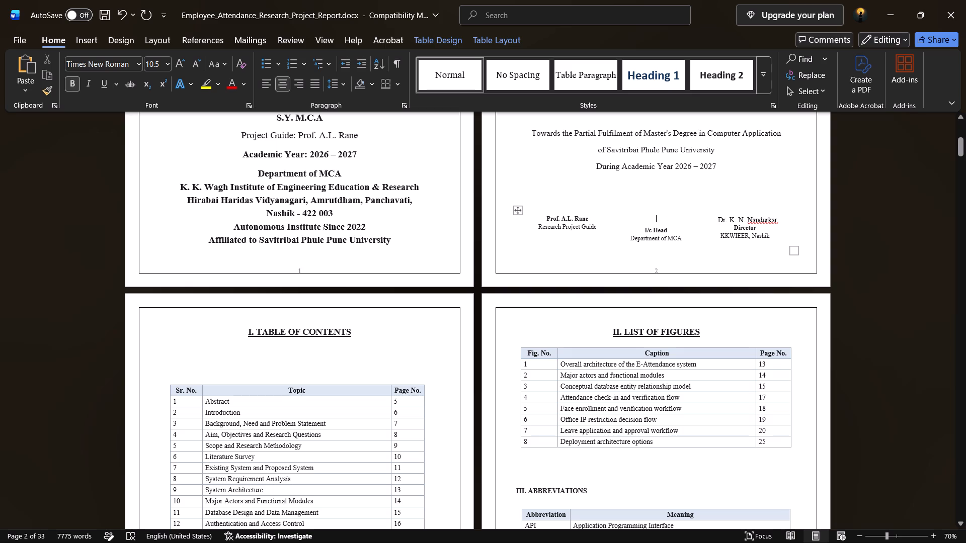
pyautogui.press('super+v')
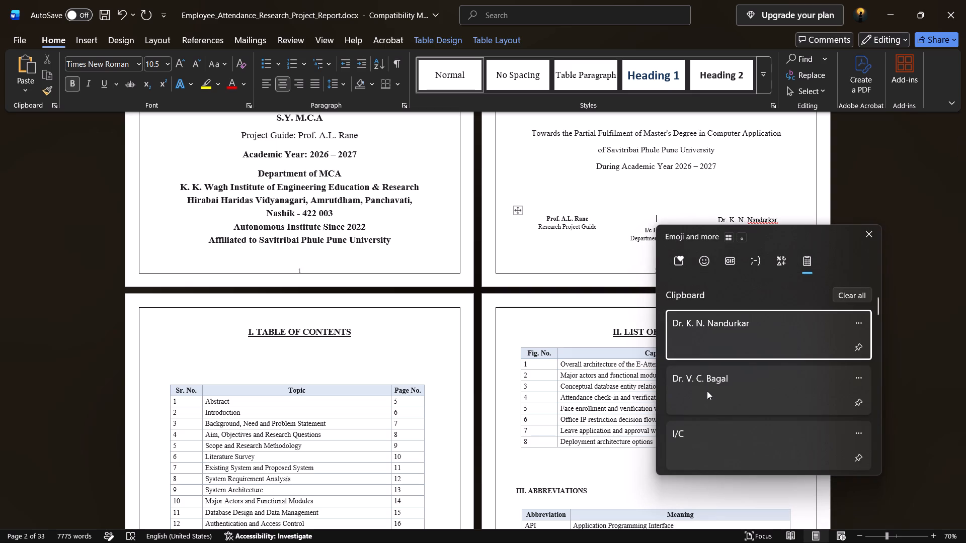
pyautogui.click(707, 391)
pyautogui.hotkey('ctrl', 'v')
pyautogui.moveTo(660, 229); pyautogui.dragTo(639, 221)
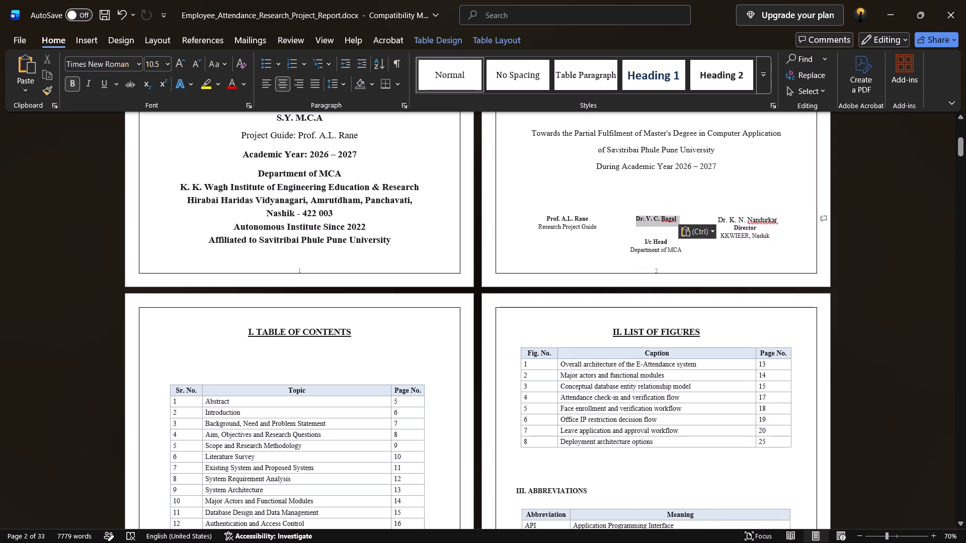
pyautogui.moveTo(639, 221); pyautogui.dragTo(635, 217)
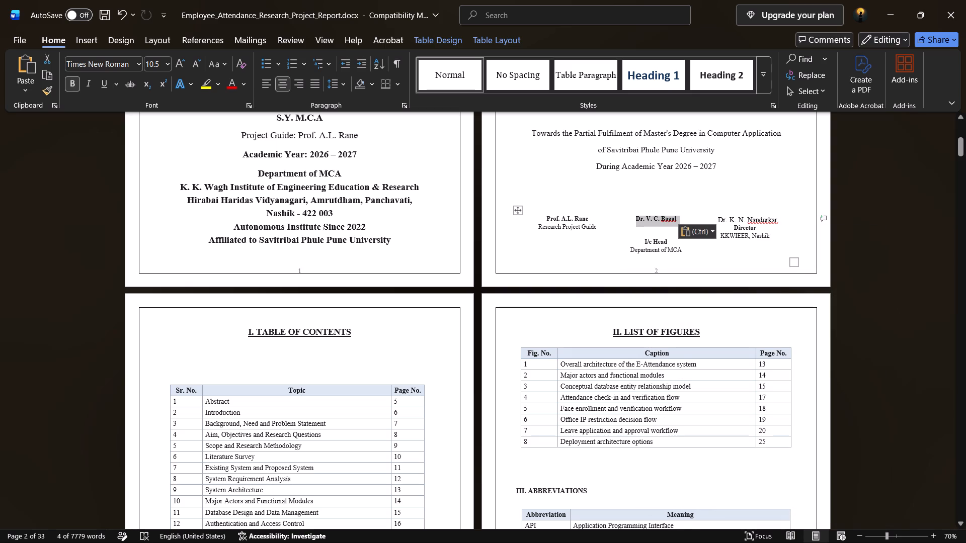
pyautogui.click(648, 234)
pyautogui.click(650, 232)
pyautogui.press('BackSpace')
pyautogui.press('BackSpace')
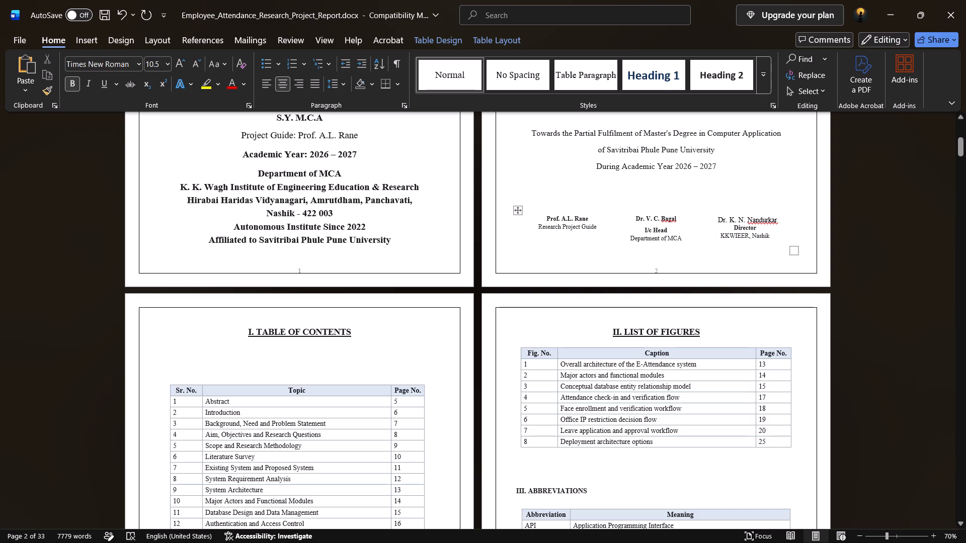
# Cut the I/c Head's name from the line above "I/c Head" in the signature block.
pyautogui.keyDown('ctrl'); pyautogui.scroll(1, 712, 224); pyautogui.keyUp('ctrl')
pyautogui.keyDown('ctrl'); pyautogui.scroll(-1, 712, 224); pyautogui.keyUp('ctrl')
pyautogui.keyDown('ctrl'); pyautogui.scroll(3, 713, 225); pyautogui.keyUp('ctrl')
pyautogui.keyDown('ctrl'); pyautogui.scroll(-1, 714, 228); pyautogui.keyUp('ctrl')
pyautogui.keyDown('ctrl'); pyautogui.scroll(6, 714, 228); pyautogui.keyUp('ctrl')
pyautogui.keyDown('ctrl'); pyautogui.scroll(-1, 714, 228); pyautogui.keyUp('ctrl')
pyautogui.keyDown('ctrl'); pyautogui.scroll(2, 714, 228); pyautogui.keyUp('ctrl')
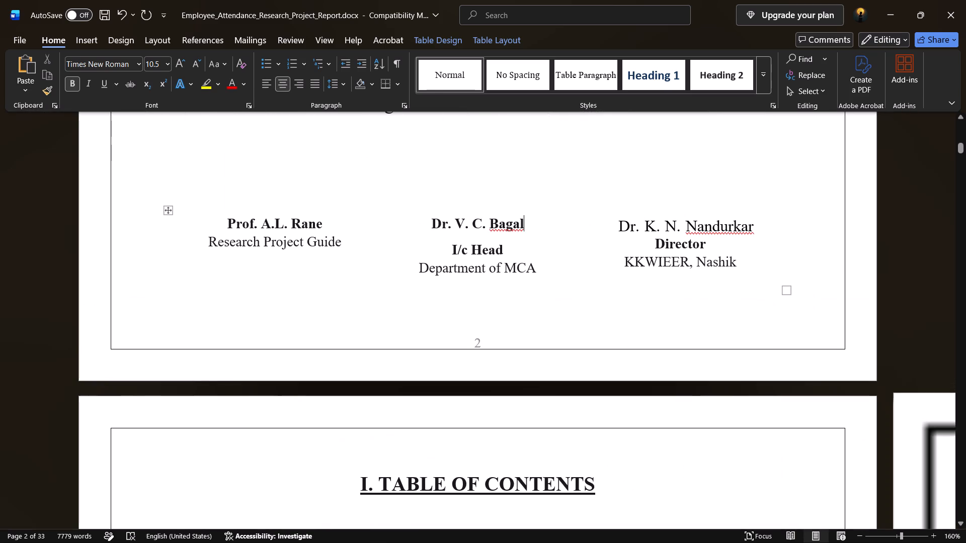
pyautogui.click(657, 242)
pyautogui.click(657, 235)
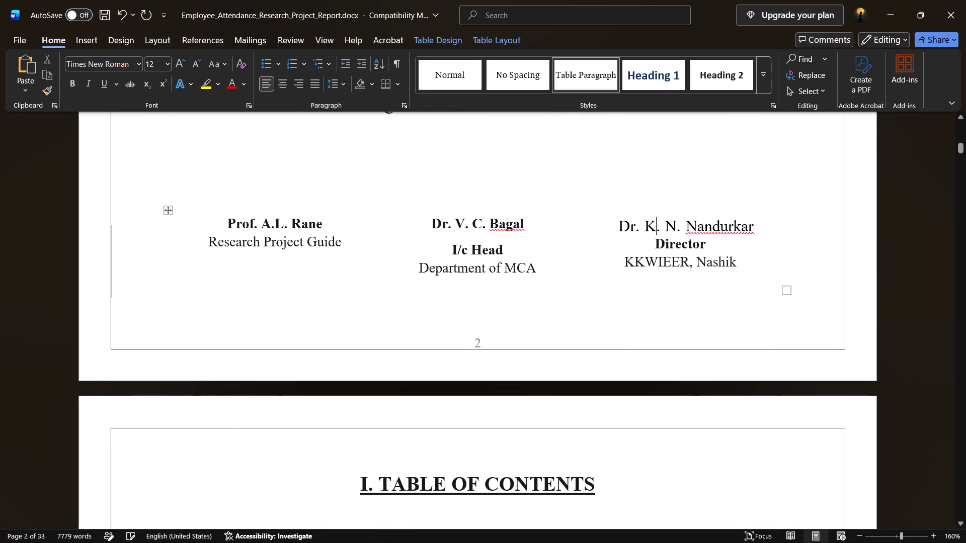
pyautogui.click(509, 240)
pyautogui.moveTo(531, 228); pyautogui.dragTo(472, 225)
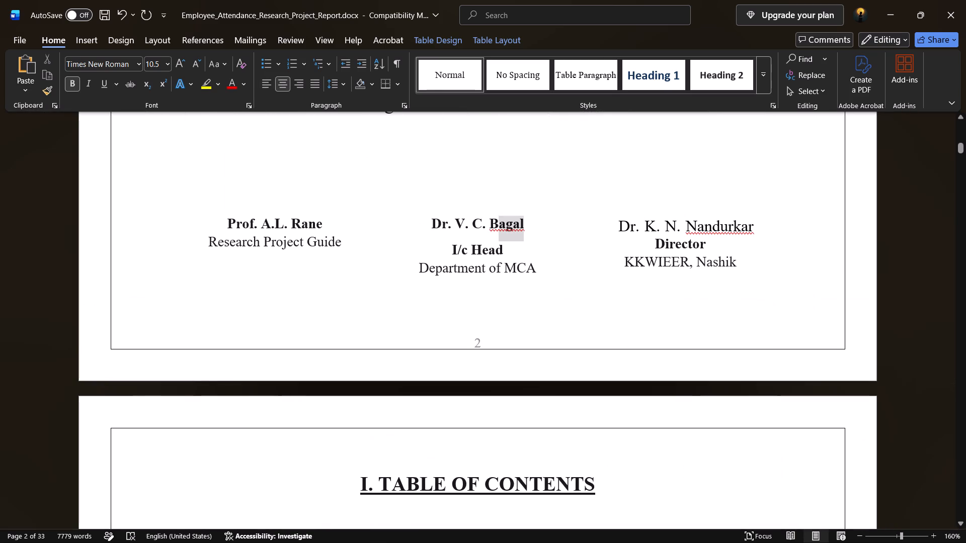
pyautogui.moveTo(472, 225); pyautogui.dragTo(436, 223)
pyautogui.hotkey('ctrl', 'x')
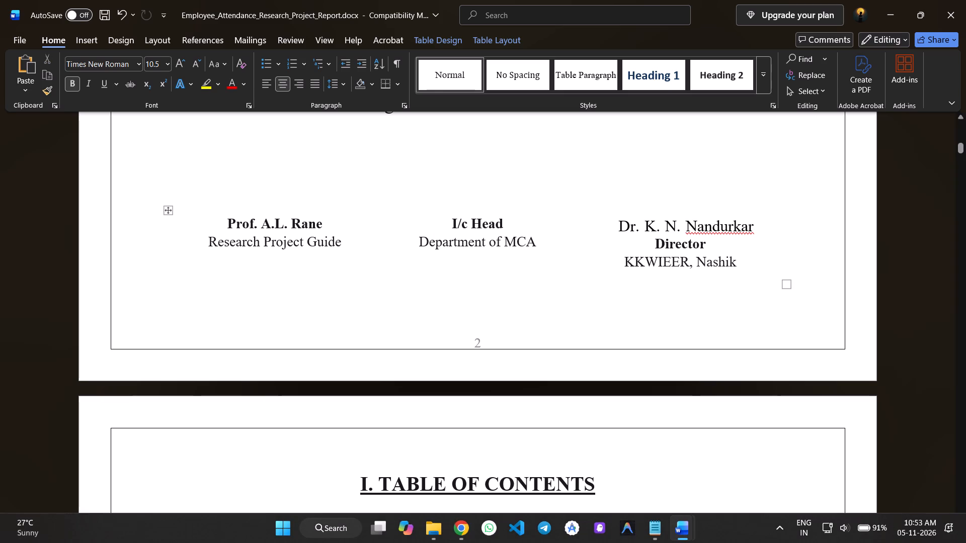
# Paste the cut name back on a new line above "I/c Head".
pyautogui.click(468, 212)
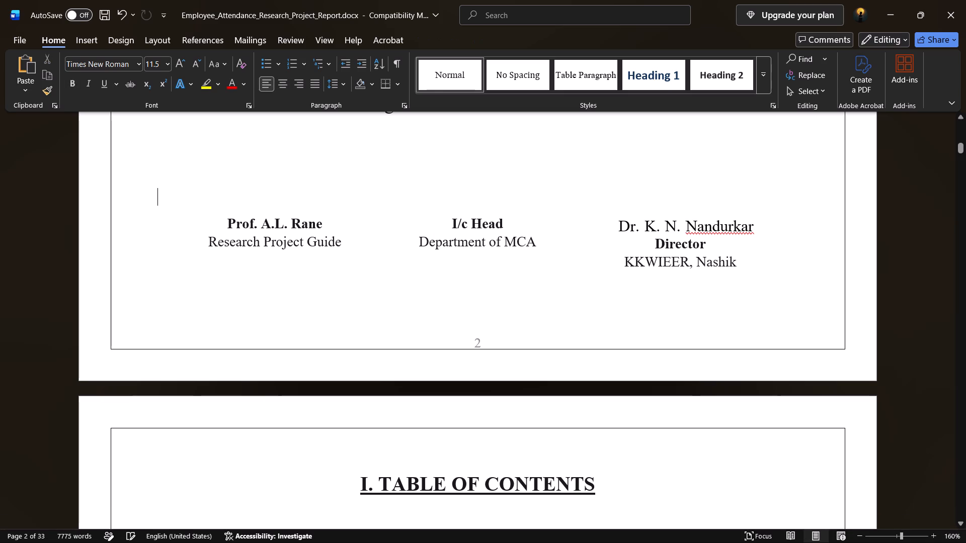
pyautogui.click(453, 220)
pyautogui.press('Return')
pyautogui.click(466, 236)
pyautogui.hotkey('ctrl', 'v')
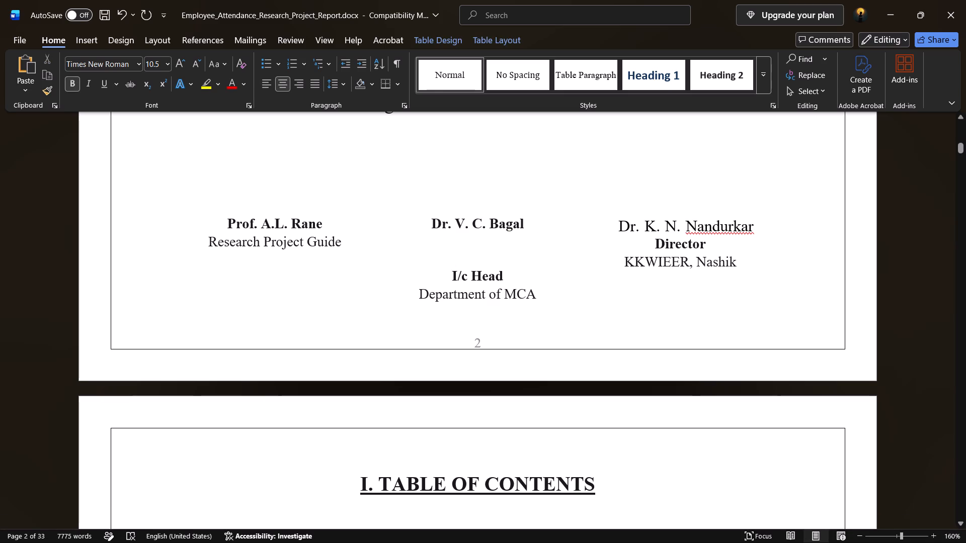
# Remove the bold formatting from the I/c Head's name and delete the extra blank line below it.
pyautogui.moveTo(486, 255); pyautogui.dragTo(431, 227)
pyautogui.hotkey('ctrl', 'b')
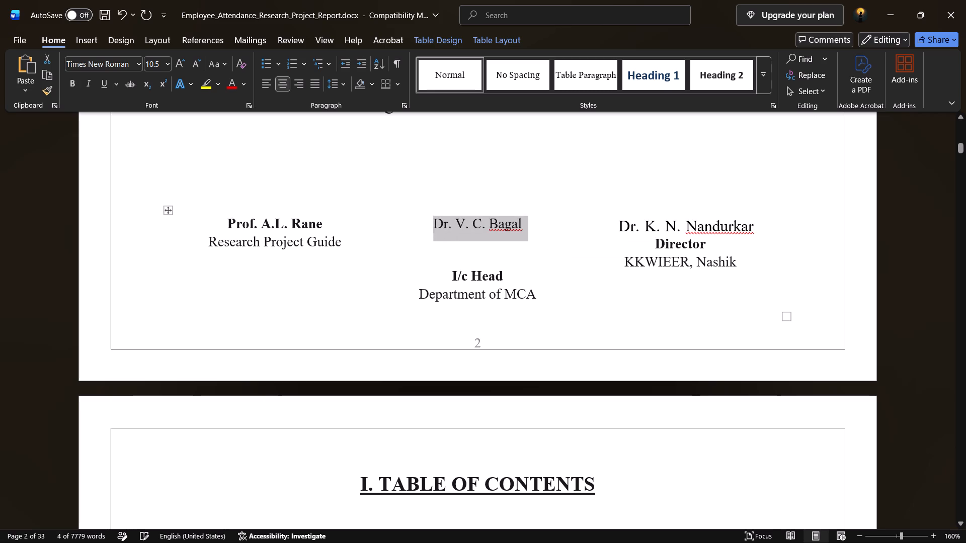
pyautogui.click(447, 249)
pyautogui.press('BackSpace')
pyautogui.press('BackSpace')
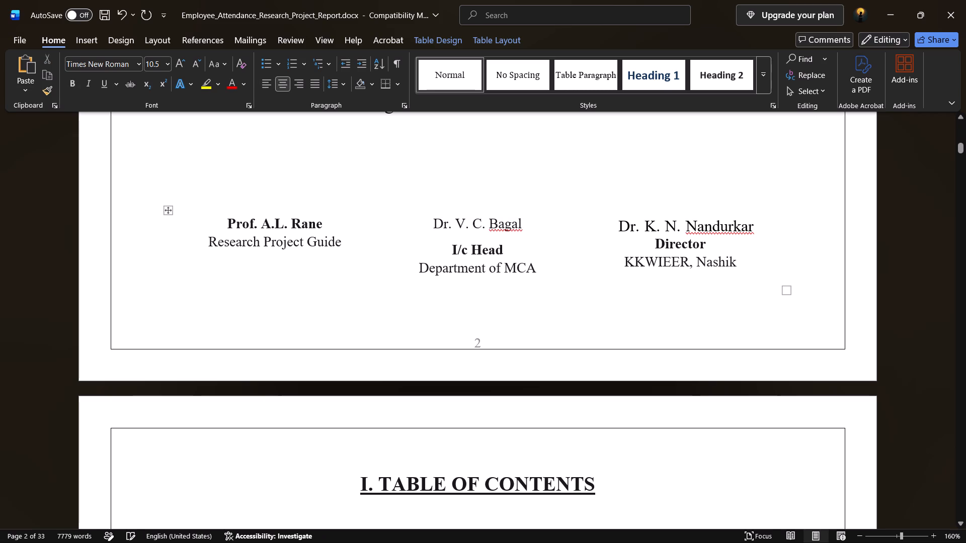
# Replace the whole I/c Head signature entry with a copy of the Director's three-line entry.
pyautogui.click(660, 236)
pyautogui.click(663, 225)
pyautogui.moveTo(740, 259); pyautogui.dragTo(715, 253)
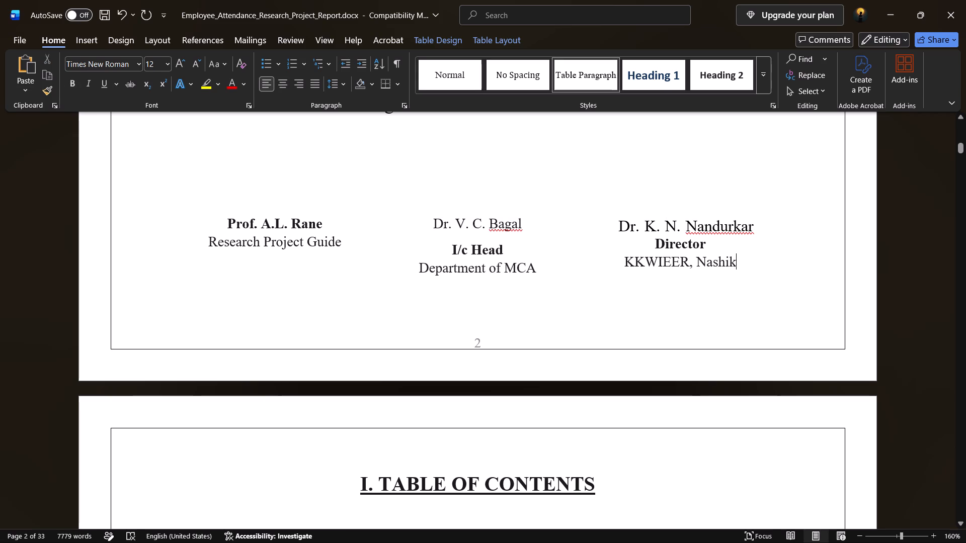
pyautogui.moveTo(715, 253); pyautogui.dragTo(617, 222)
pyautogui.hotkey('ctrl', 'c')
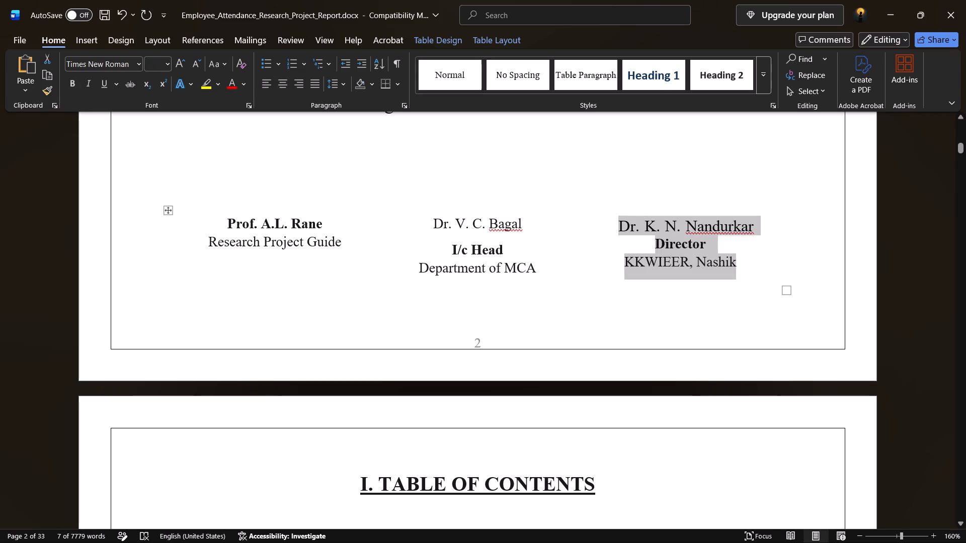
pyautogui.moveTo(535, 269); pyautogui.dragTo(437, 223)
pyautogui.hotkey('ctrl', 'v')
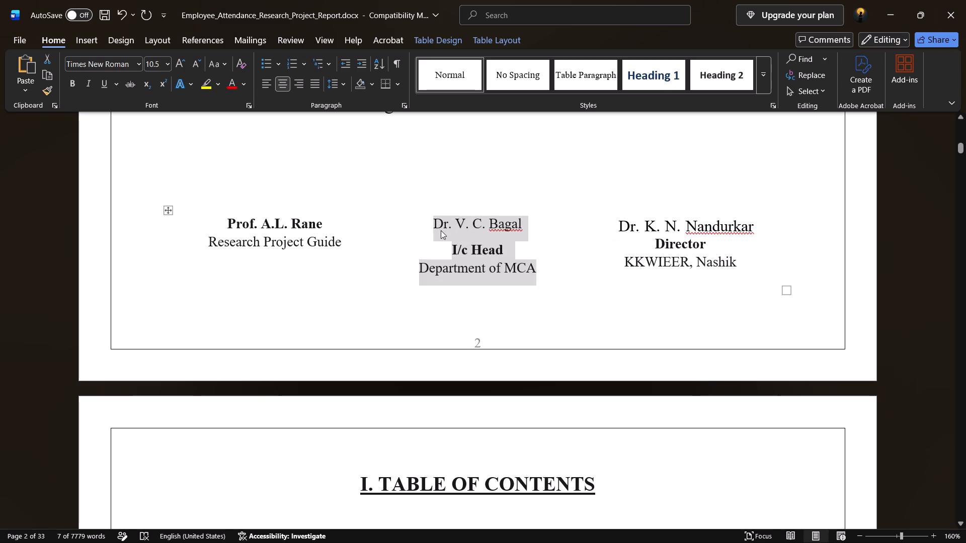
# Replace the Director's name in the copied middle entry with the I/c Head's name from the clipboard history.
pyautogui.moveTo(558, 226); pyautogui.dragTo(434, 227)
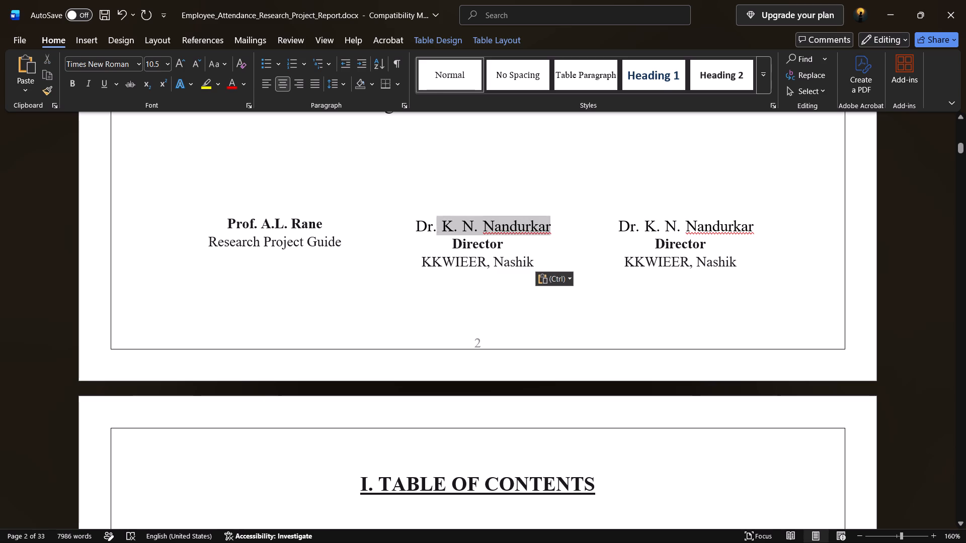
pyautogui.moveTo(434, 227); pyautogui.dragTo(418, 227)
pyautogui.press('super+v')
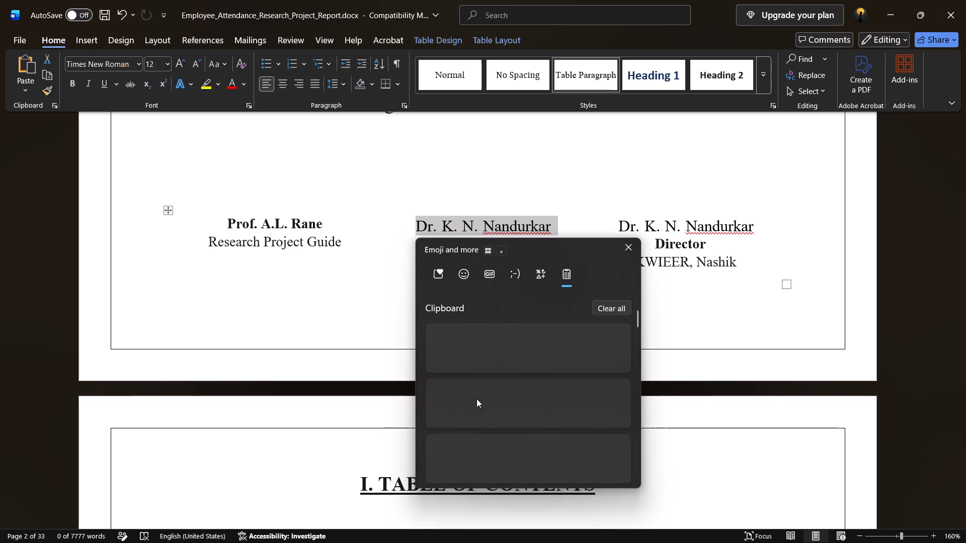
pyautogui.click(475, 409)
pyautogui.hotkey('ctrl', 'v')
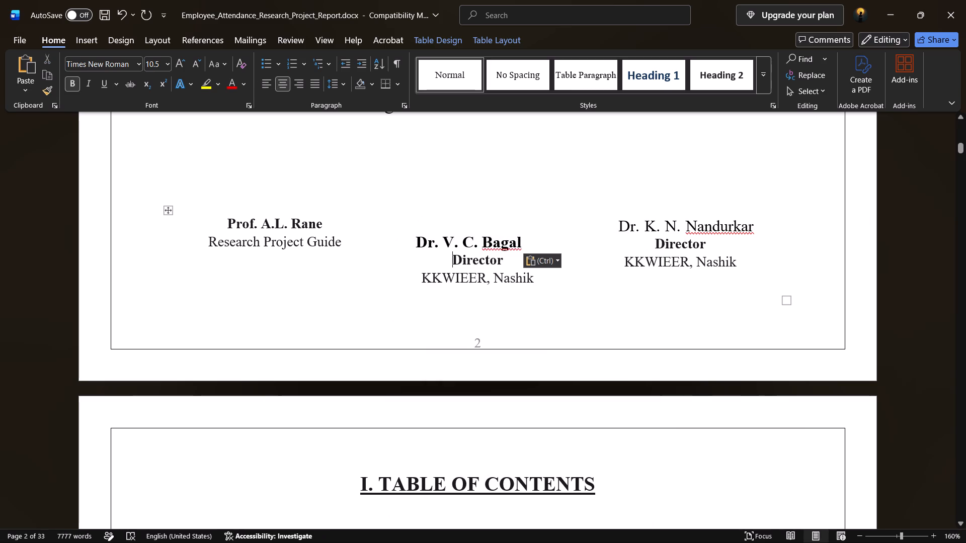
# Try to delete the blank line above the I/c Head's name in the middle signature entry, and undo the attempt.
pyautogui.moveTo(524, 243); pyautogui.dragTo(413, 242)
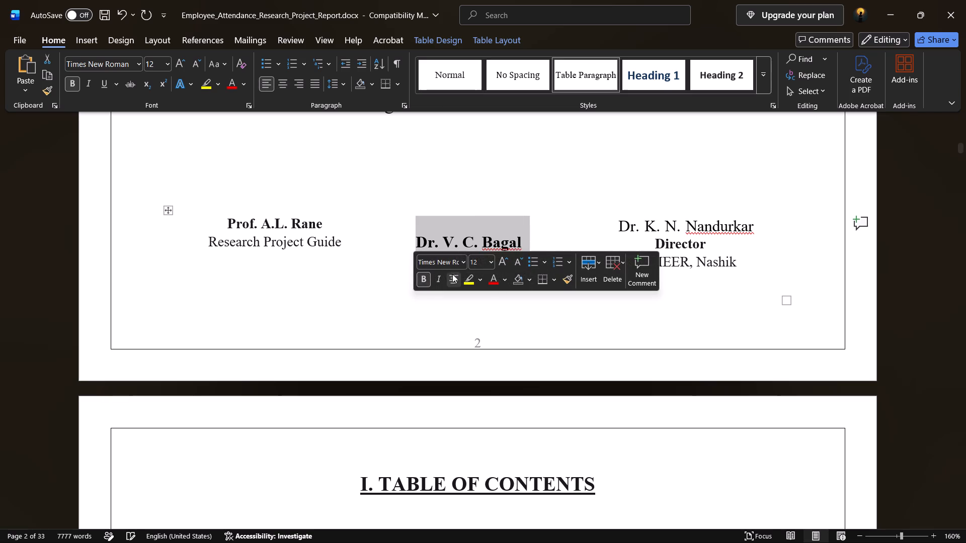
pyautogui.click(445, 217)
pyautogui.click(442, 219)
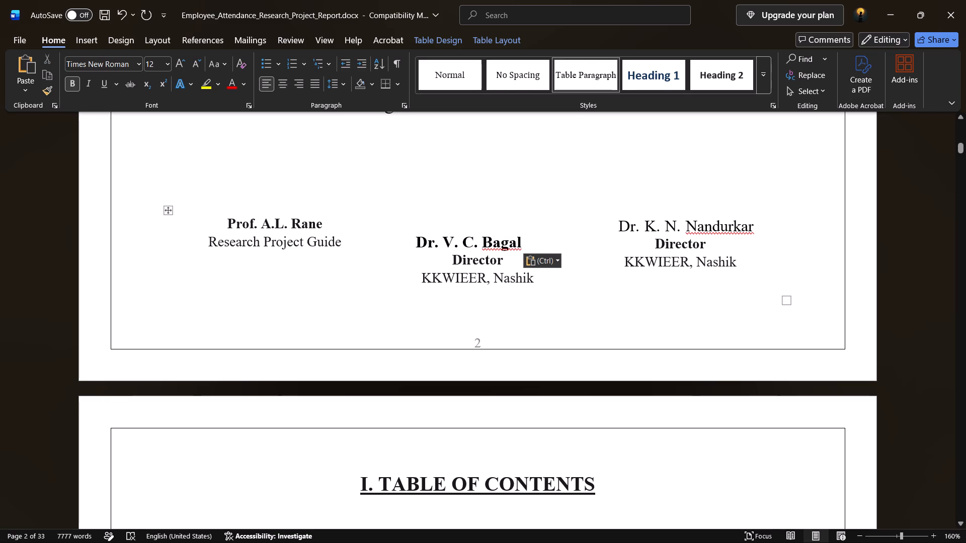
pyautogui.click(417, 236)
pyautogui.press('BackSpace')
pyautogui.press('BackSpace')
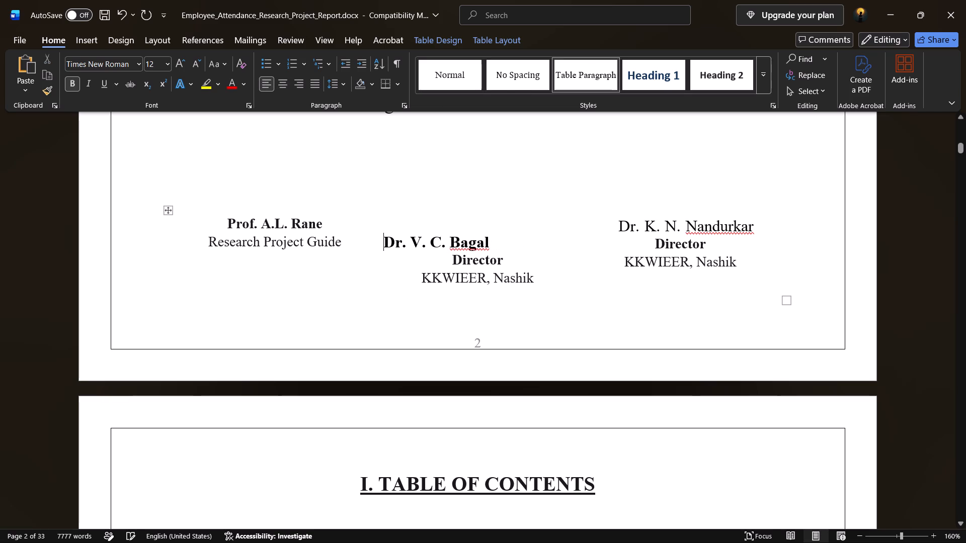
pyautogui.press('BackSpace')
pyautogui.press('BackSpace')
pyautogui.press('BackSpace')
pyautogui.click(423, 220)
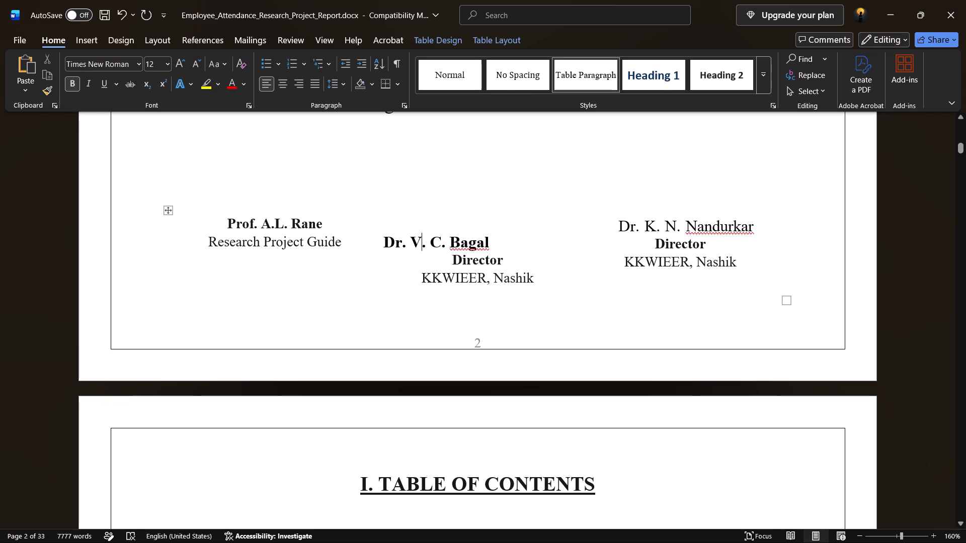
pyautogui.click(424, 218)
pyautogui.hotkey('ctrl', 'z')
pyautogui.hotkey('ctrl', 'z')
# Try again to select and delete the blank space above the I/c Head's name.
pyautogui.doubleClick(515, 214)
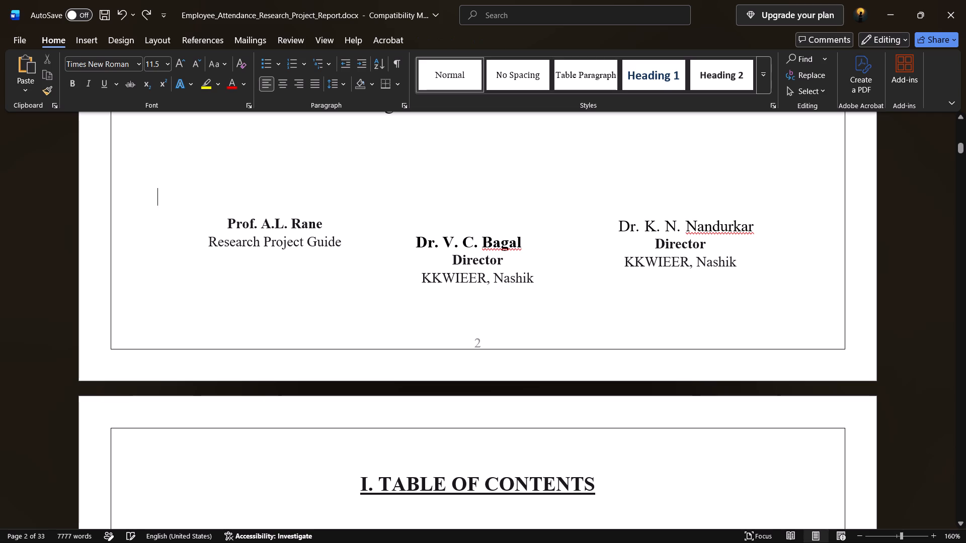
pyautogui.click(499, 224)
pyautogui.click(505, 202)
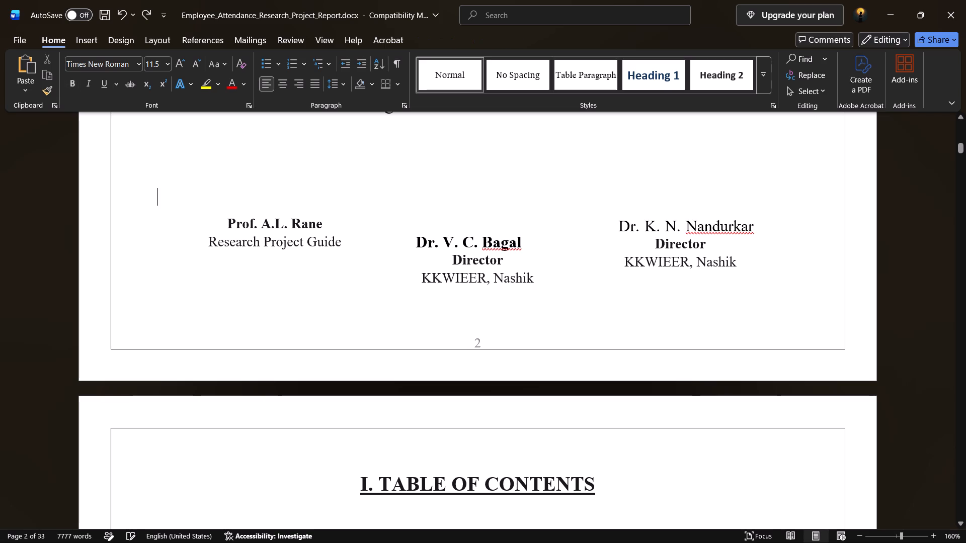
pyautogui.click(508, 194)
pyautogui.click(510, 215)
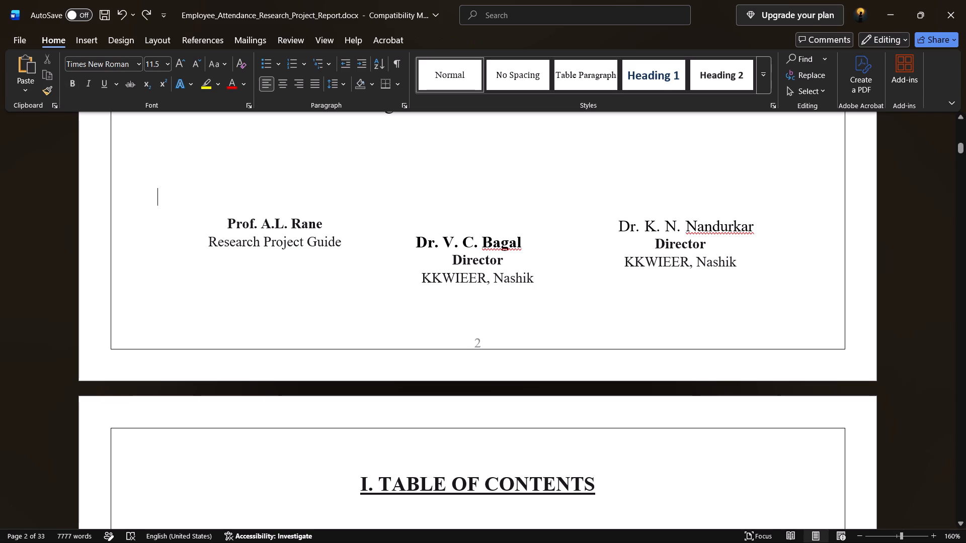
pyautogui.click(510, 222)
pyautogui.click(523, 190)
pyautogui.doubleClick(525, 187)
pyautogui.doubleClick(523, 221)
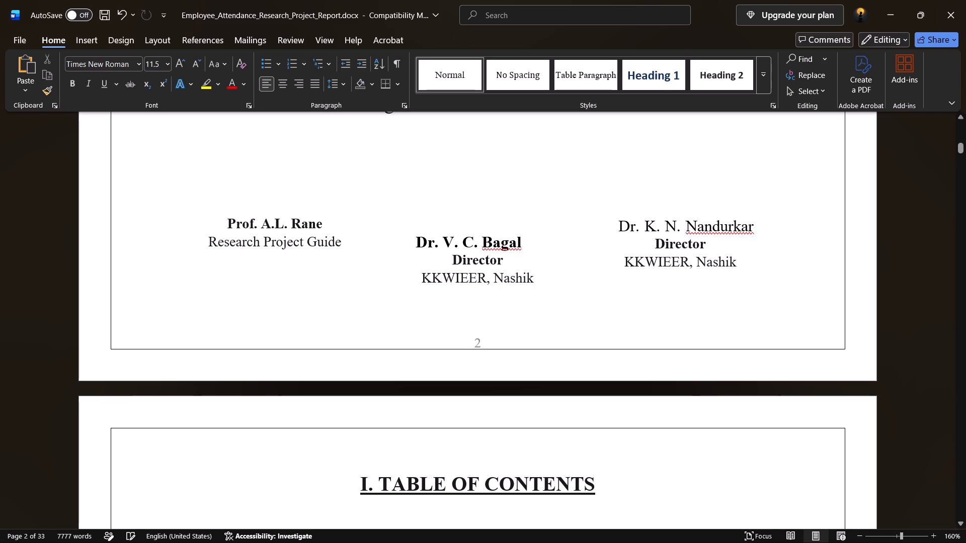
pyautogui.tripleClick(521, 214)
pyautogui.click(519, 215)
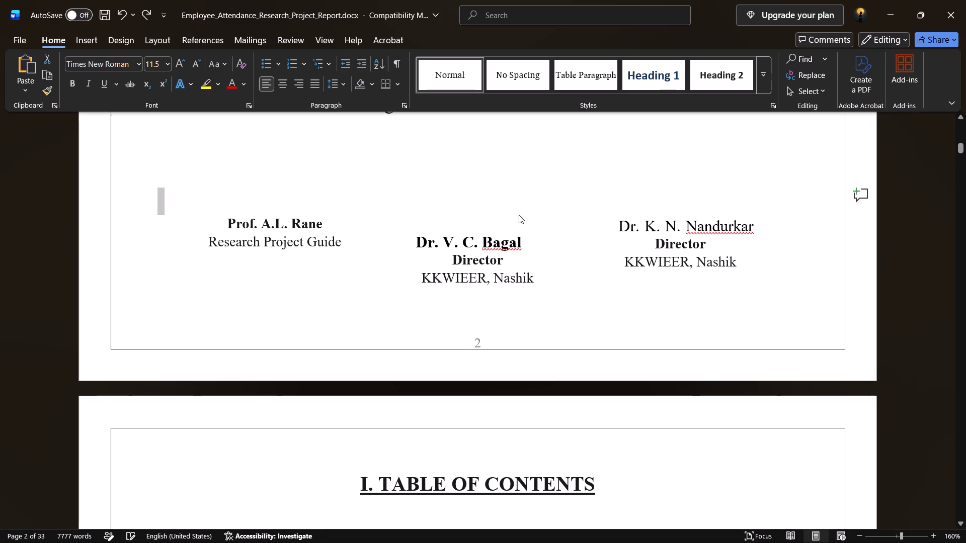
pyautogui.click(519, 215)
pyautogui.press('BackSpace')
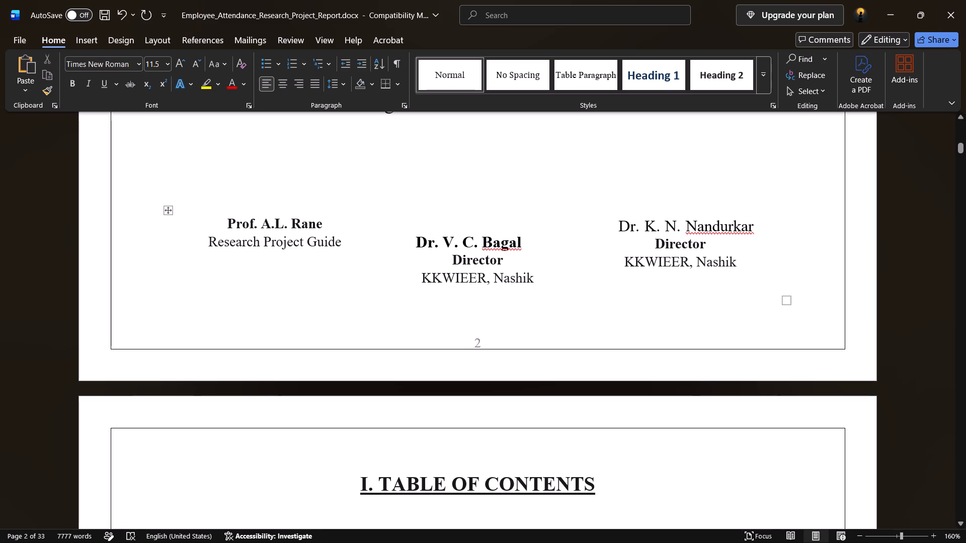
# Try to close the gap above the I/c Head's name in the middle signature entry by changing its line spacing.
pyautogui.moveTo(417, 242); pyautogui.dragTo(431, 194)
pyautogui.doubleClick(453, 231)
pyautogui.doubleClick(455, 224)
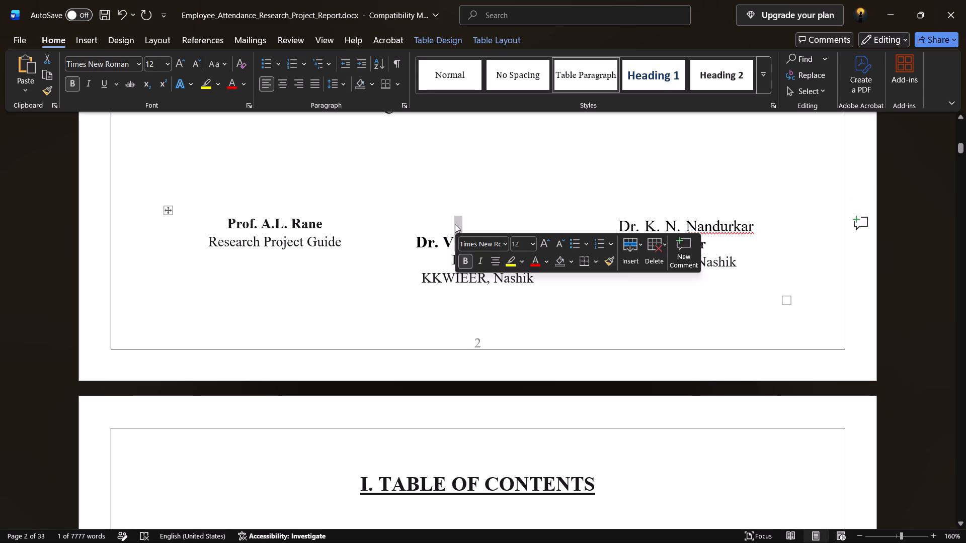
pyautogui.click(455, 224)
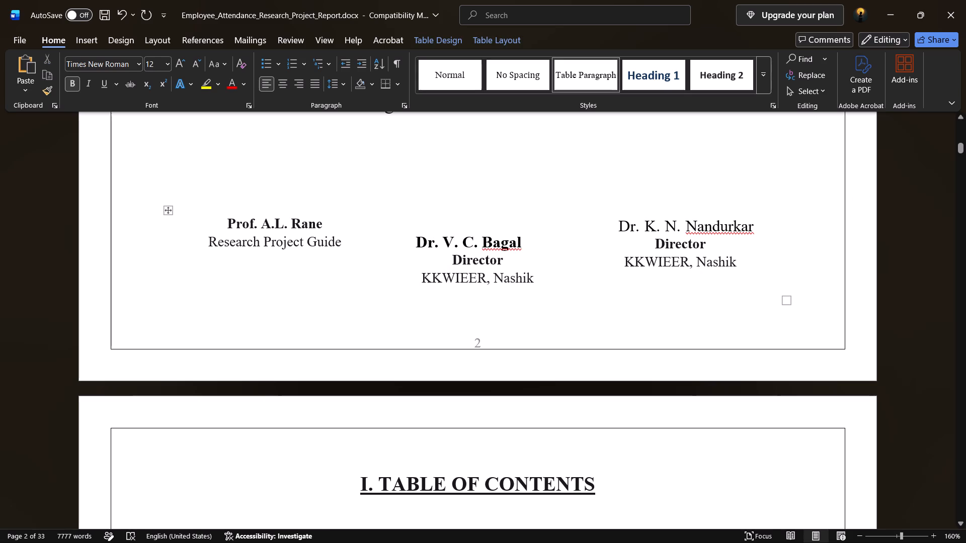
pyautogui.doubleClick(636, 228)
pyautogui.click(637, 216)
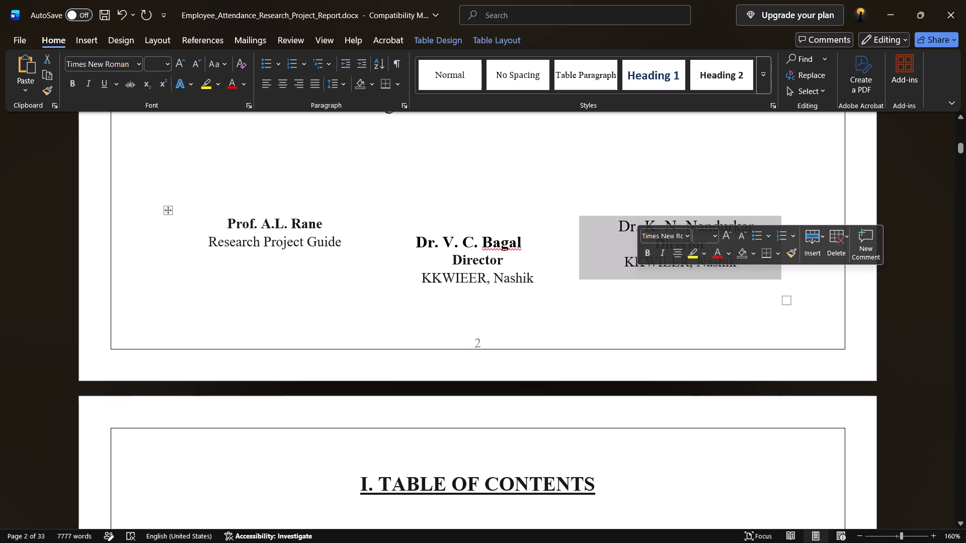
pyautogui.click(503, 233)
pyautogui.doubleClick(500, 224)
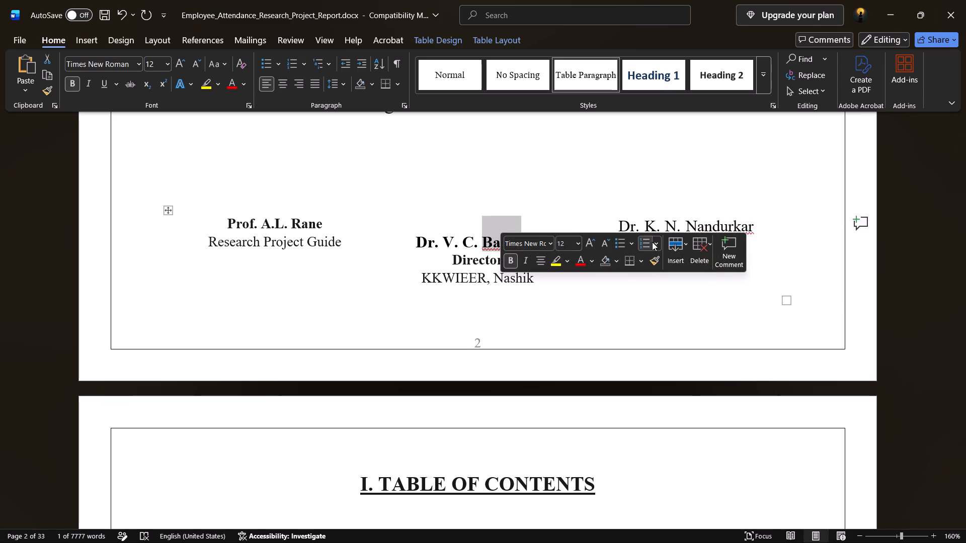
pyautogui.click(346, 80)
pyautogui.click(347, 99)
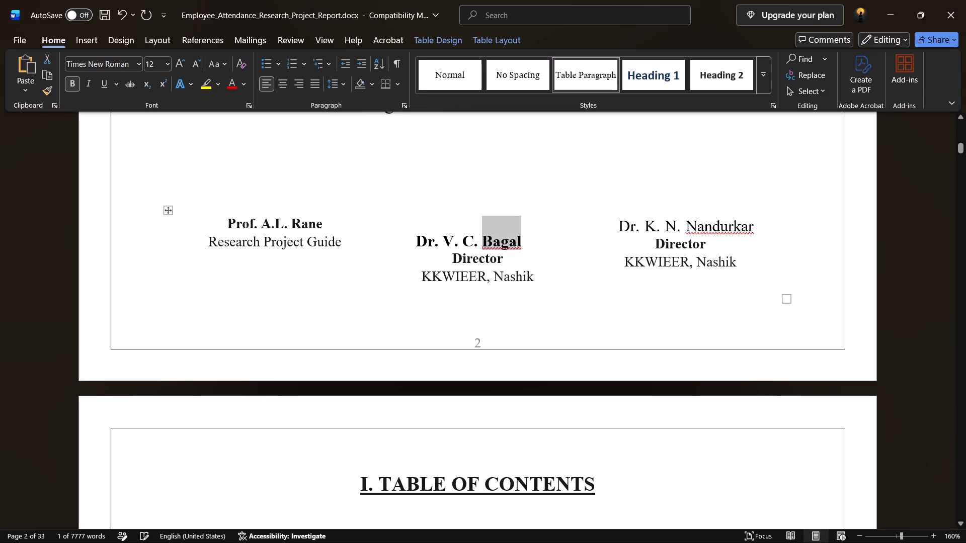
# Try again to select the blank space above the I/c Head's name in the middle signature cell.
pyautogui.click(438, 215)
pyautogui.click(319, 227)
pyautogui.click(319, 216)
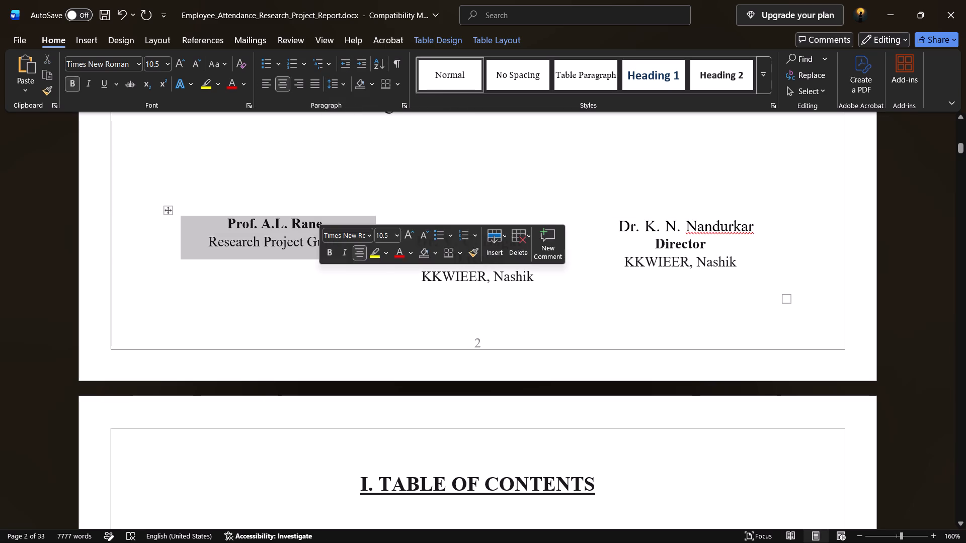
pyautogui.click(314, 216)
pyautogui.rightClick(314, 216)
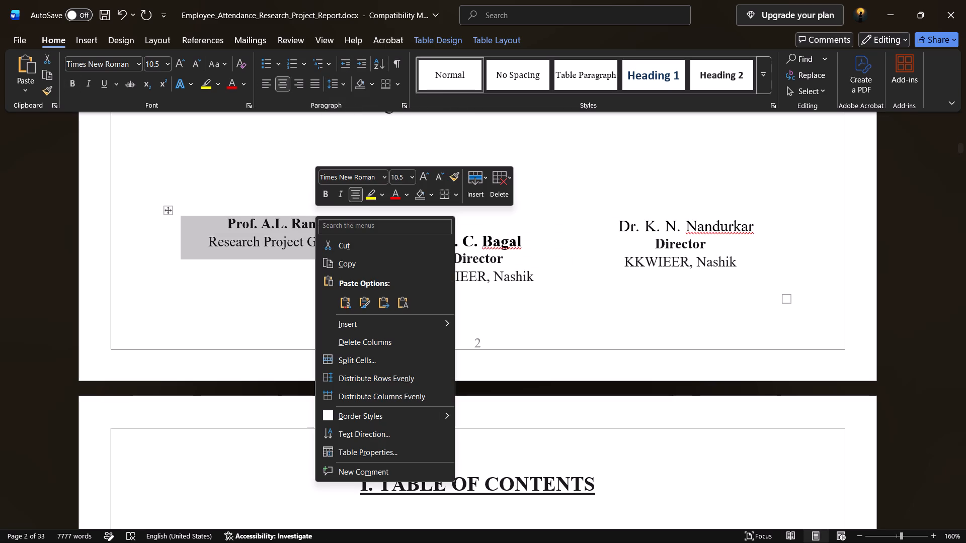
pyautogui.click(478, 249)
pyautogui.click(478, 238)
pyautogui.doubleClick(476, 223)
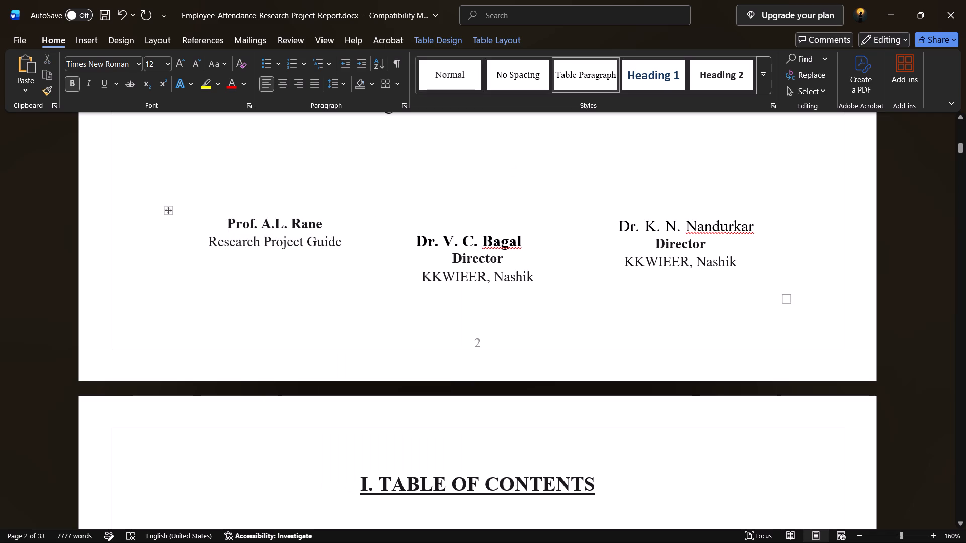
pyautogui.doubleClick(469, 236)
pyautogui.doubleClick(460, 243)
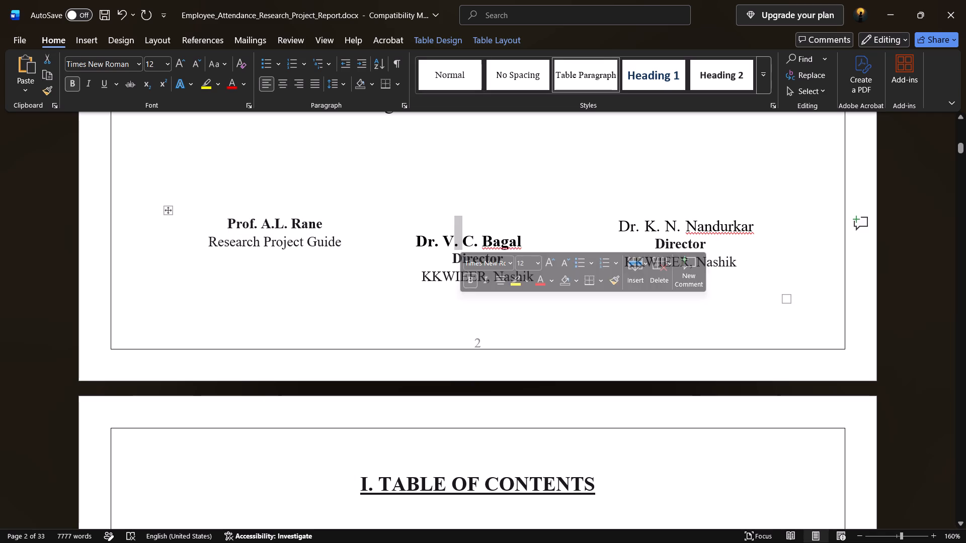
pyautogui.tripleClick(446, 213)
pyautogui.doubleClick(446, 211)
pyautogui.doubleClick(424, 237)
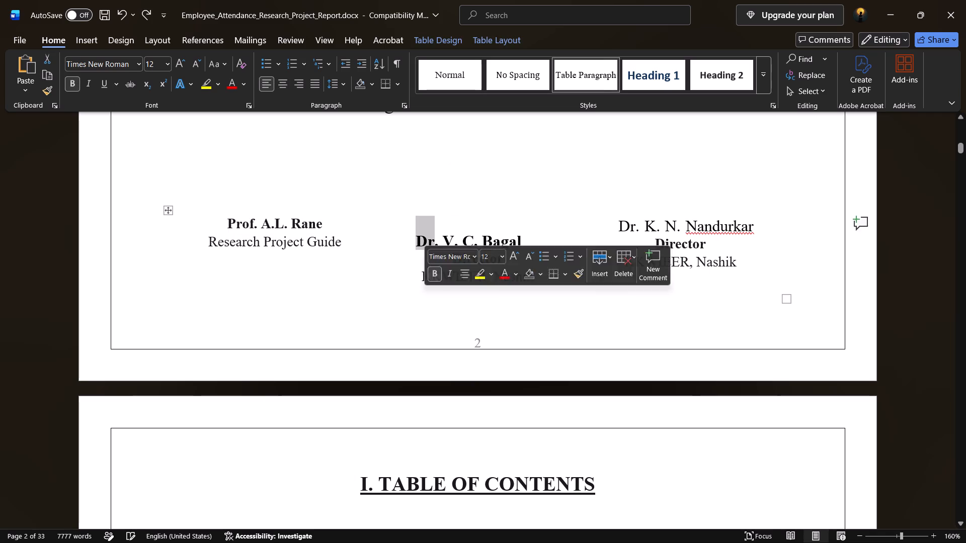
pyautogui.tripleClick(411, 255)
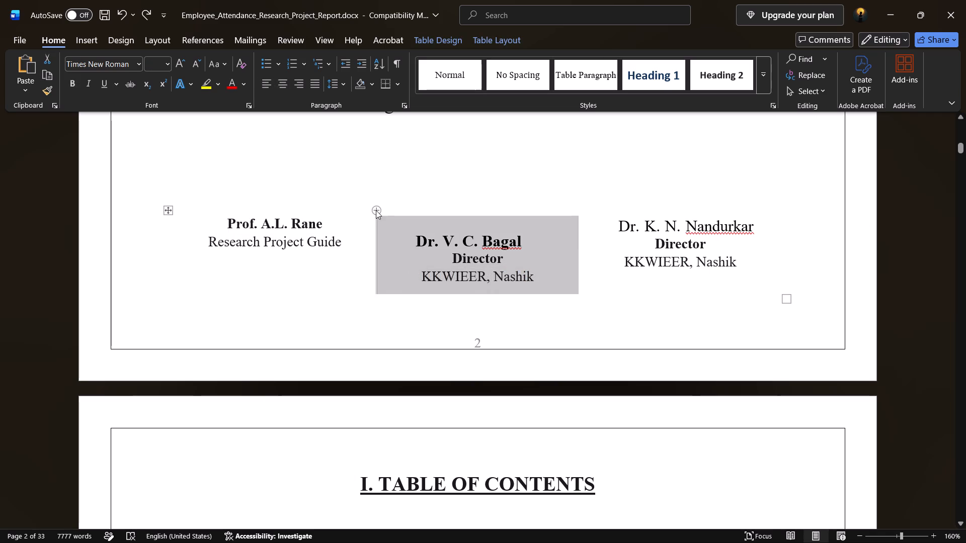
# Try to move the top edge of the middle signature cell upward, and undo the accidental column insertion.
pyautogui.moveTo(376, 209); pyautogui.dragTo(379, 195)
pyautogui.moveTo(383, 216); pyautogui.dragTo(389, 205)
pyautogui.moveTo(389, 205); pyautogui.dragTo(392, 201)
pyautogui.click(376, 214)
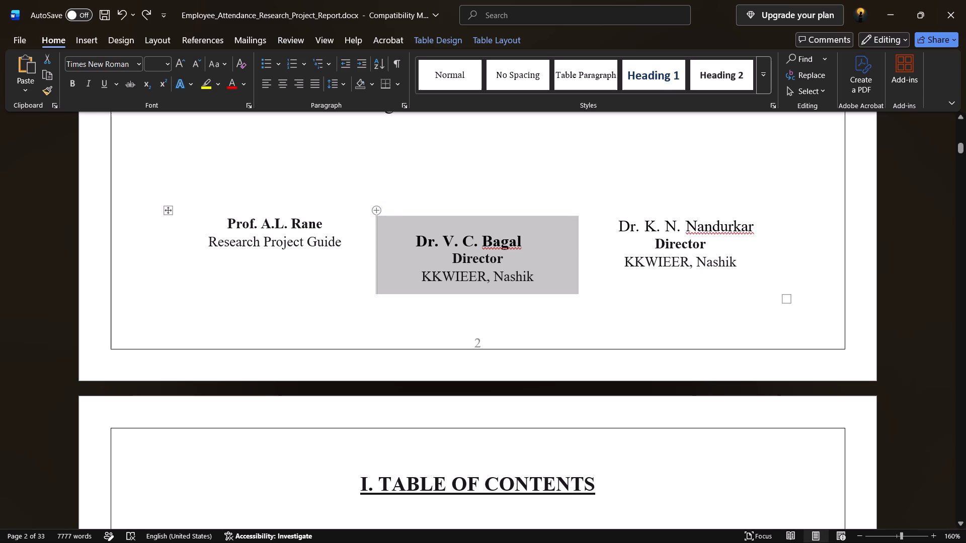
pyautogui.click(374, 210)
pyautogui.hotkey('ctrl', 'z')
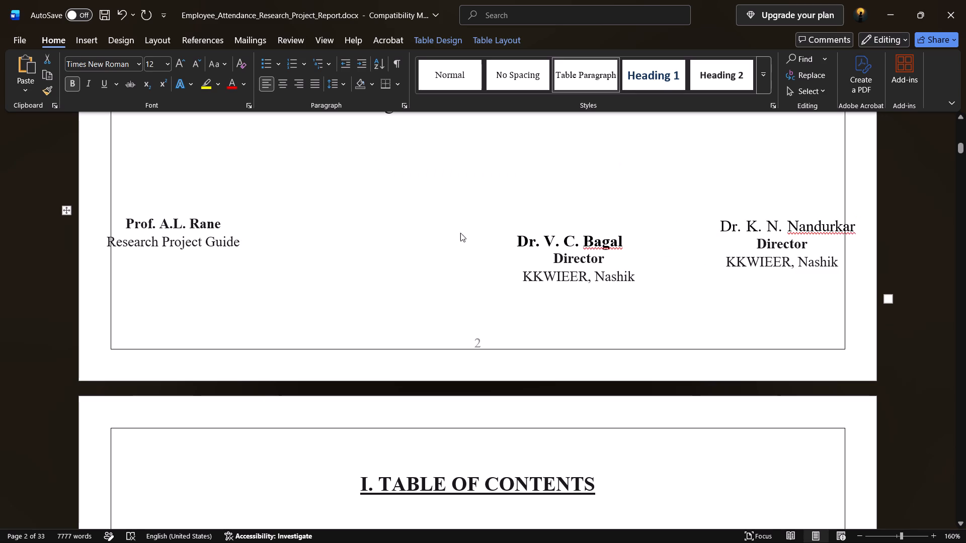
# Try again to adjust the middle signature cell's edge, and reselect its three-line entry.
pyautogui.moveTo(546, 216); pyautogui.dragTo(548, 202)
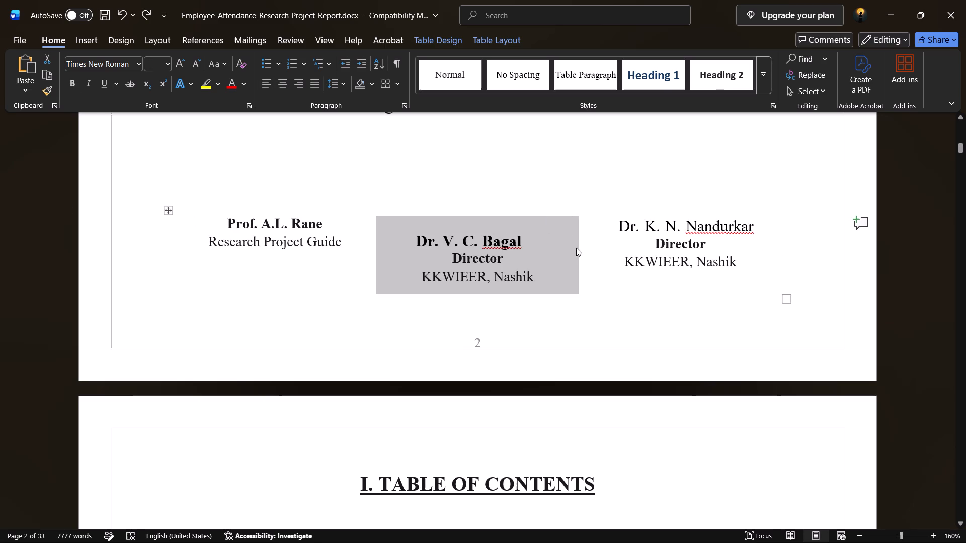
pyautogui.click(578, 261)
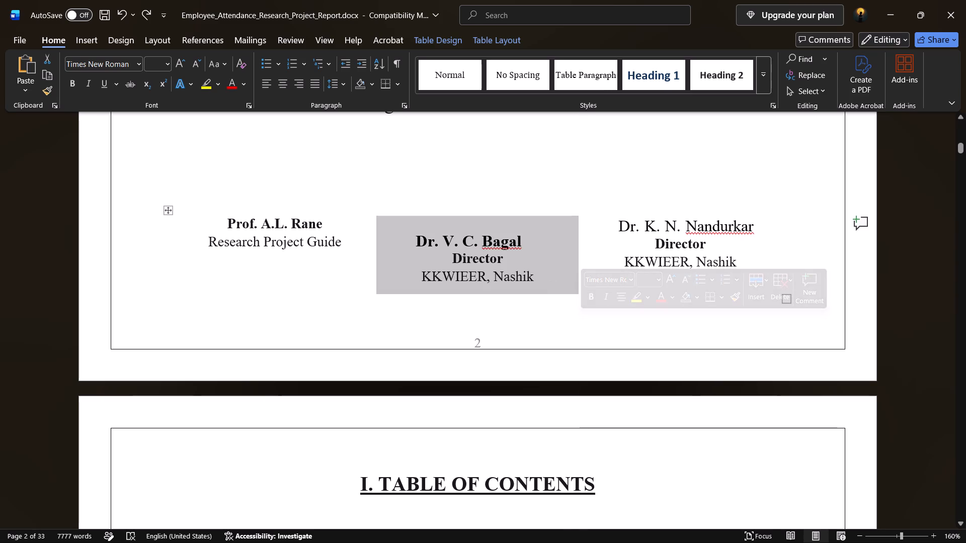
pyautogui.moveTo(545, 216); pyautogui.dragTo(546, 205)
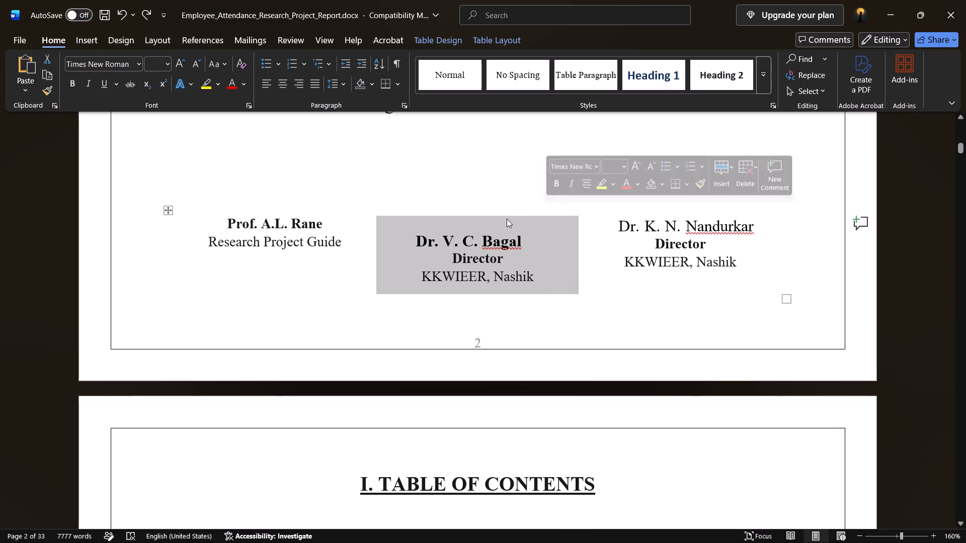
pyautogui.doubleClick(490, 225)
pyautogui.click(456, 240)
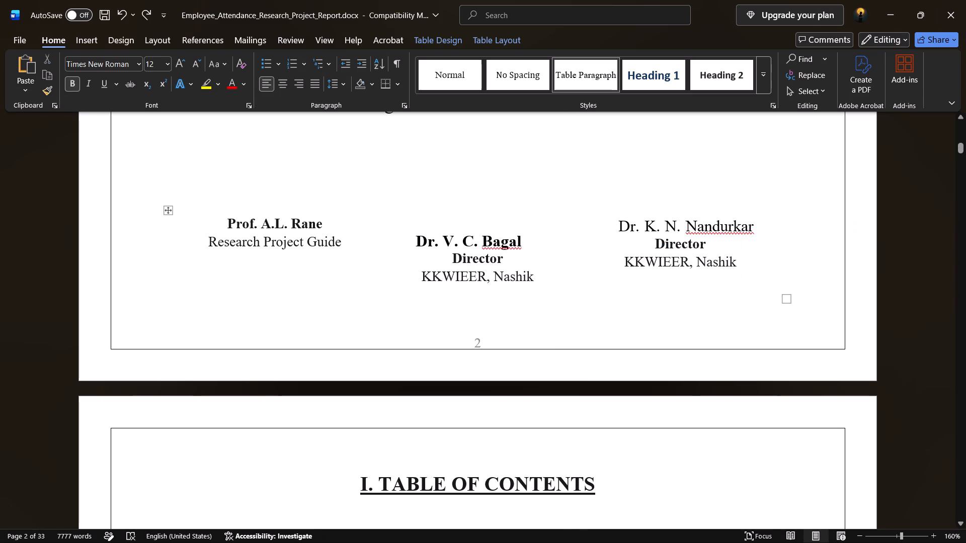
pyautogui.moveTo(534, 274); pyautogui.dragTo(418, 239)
# Undo the middle signature entry's edits back to its original two lines, I/c Head and Department of MCA.
pyautogui.hotkey('ctrl', 'z')
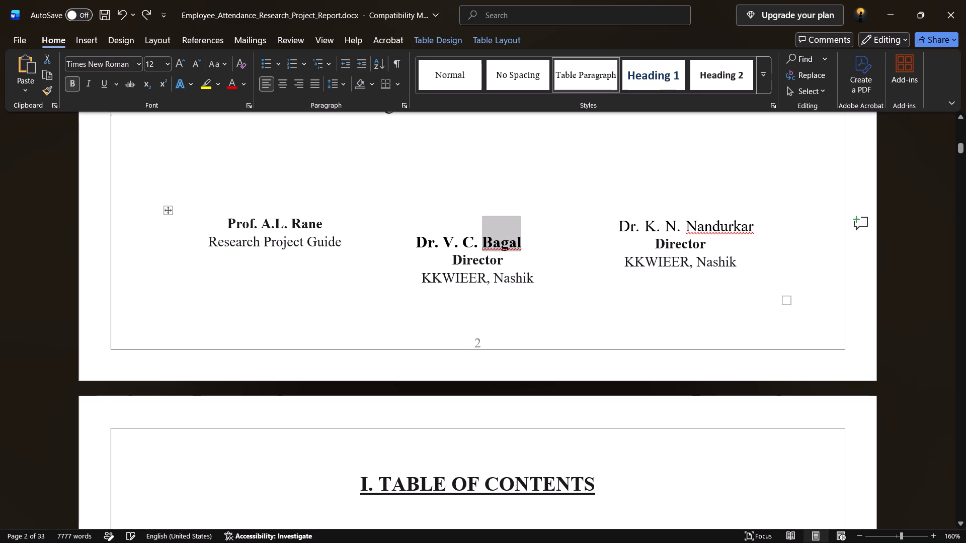
pyautogui.hotkey('ctrl', 'z')
pyautogui.hotkey('ctrl', 'z')
pyautogui.hotkey('ctrl', 'z')
pyautogui.hotkey('ctrl', 'z')
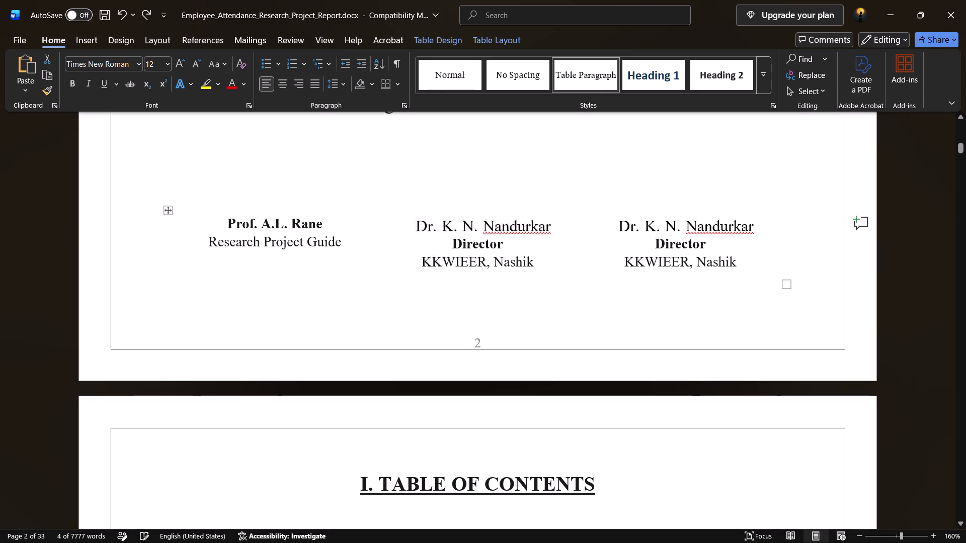
pyautogui.hotkey('ctrl', 'z')
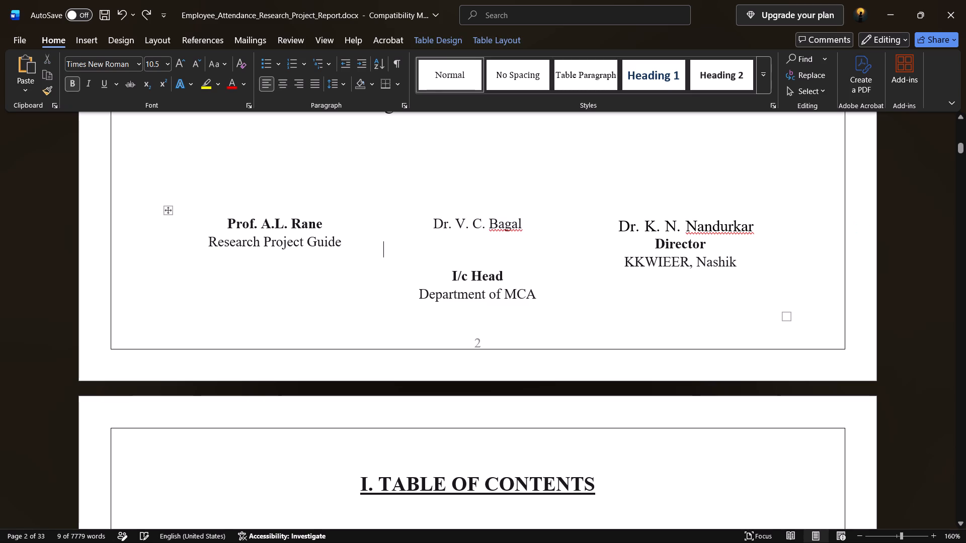
pyautogui.hotkey('ctrl', 'z')
pyautogui.hotkey('ctrl', 'z')
pyautogui.hotkey('ctrl', 'z')
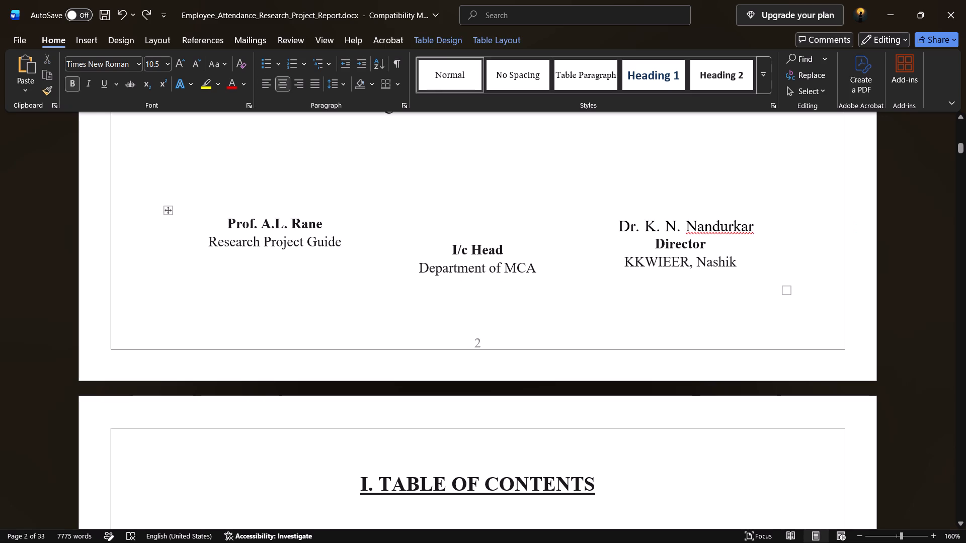
pyautogui.hotkey('ctrl', 'z')
pyautogui.press('z')
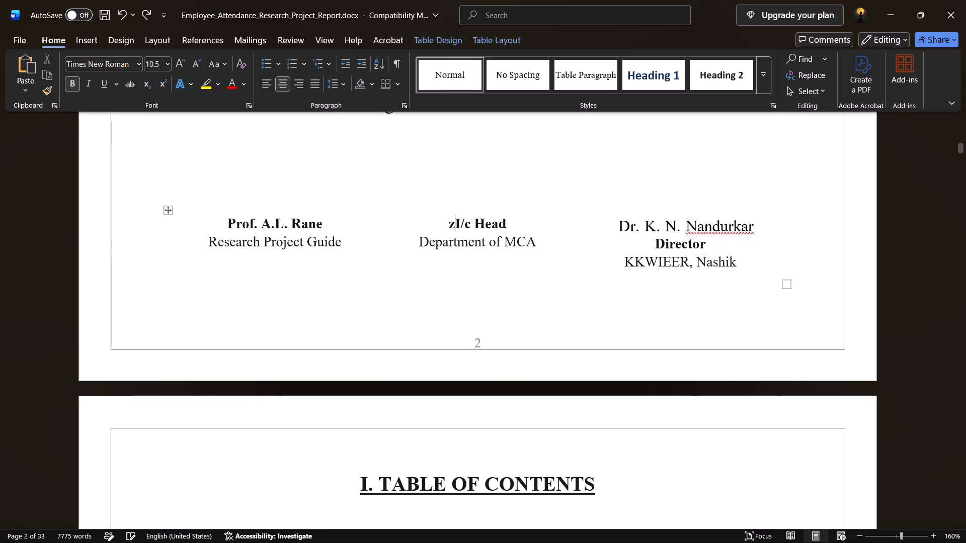
pyautogui.hotkey('ctrl', 'z')
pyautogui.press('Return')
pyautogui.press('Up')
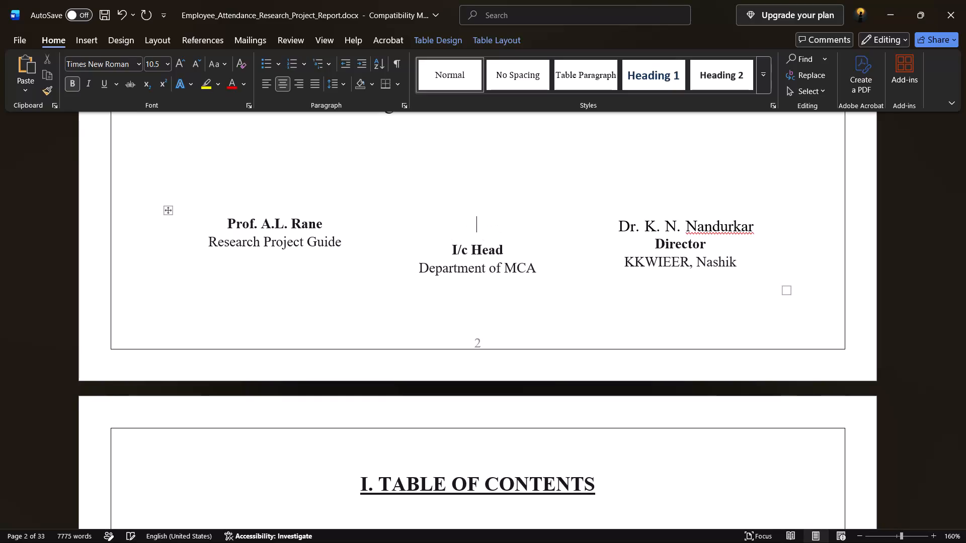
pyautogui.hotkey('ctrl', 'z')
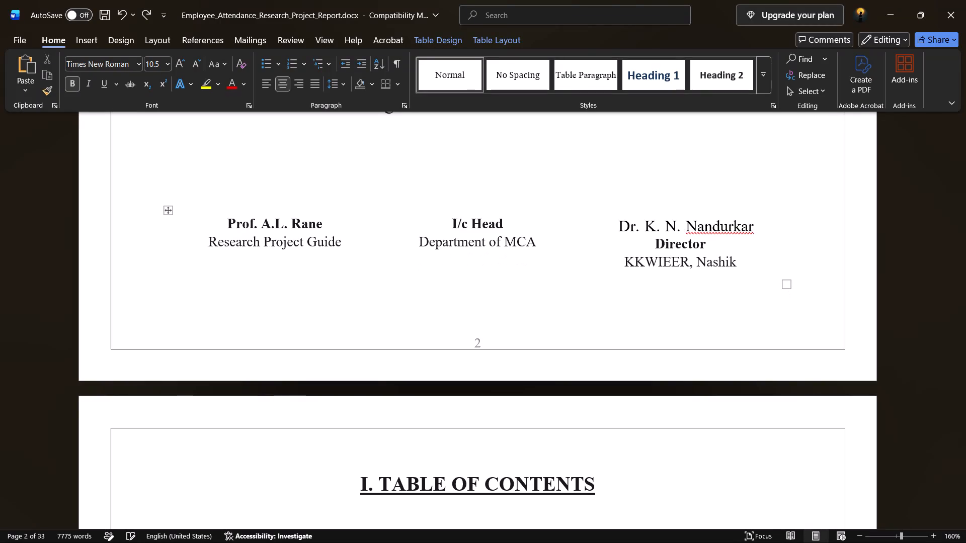
# Move the Director's name line out of the Director entry to directly above I/c Head, without an extra blank line.
pyautogui.moveTo(755, 228); pyautogui.dragTo(621, 220)
pyautogui.hotkey('ctrl', 'x')
pyautogui.click(451, 226)
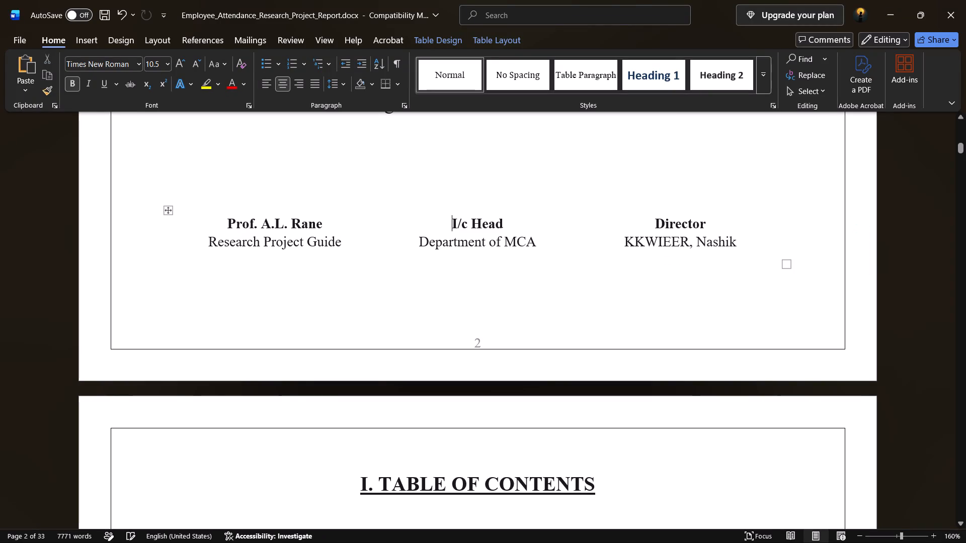
pyautogui.press('Return')
pyautogui.hotkey('ctrl', 'v')
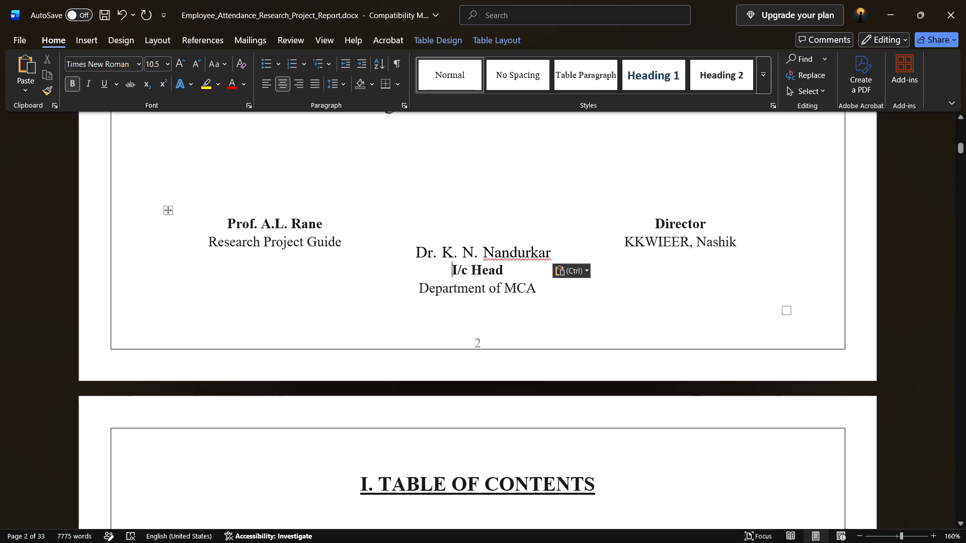
pyautogui.hotkey('ctrl', 'z')
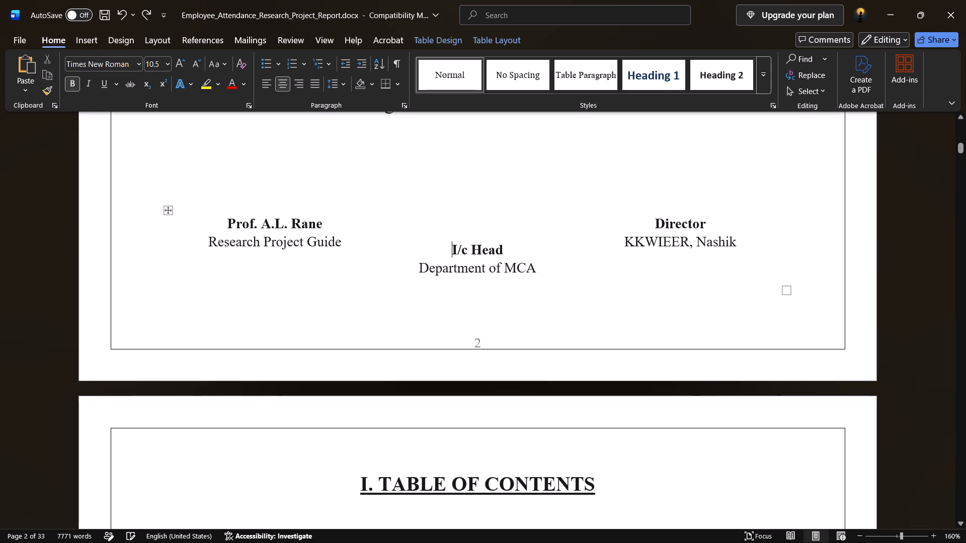
pyautogui.hotkey('ctrl', 'z')
pyautogui.hotkey('ctrl', 'v')
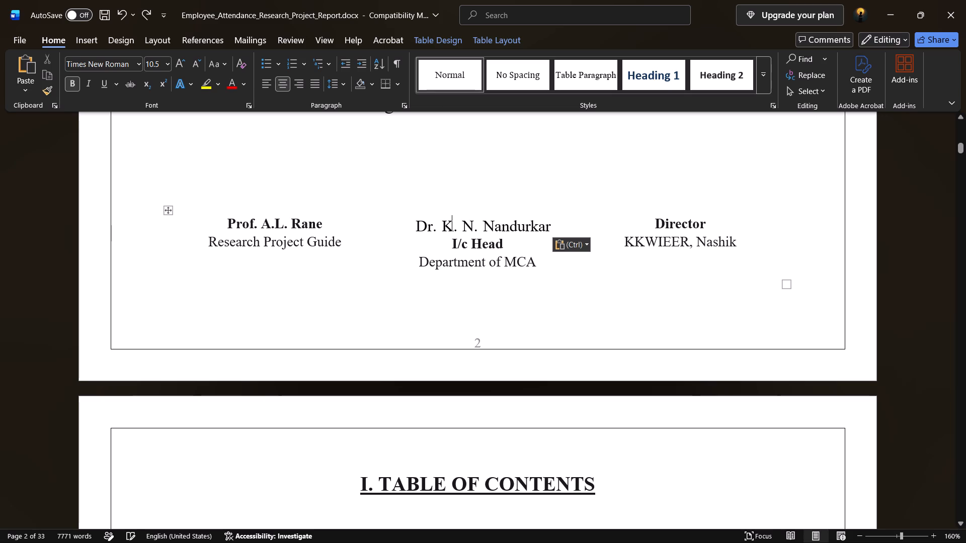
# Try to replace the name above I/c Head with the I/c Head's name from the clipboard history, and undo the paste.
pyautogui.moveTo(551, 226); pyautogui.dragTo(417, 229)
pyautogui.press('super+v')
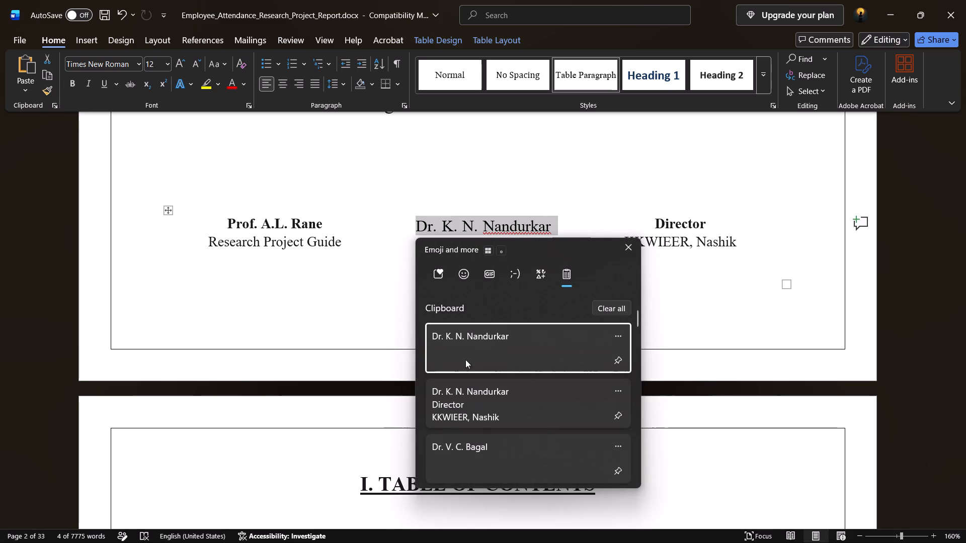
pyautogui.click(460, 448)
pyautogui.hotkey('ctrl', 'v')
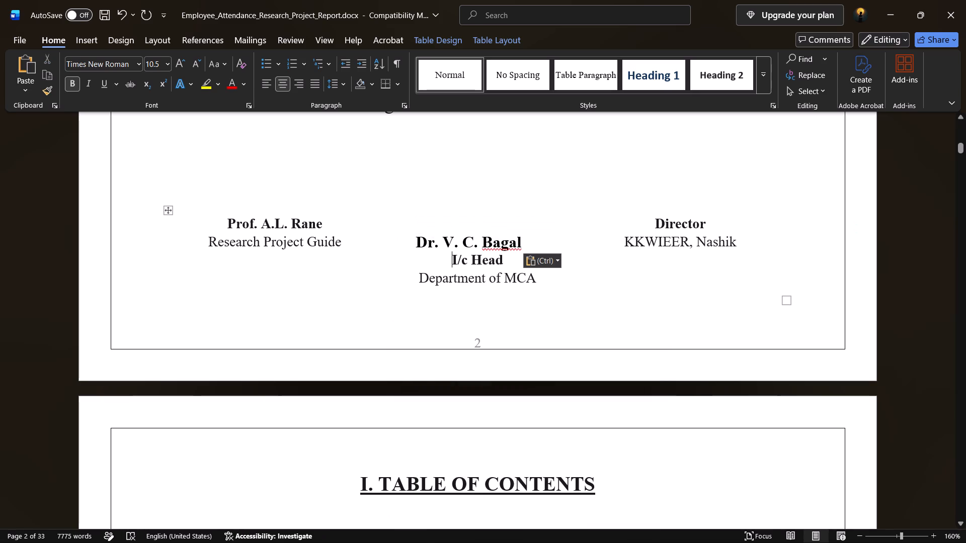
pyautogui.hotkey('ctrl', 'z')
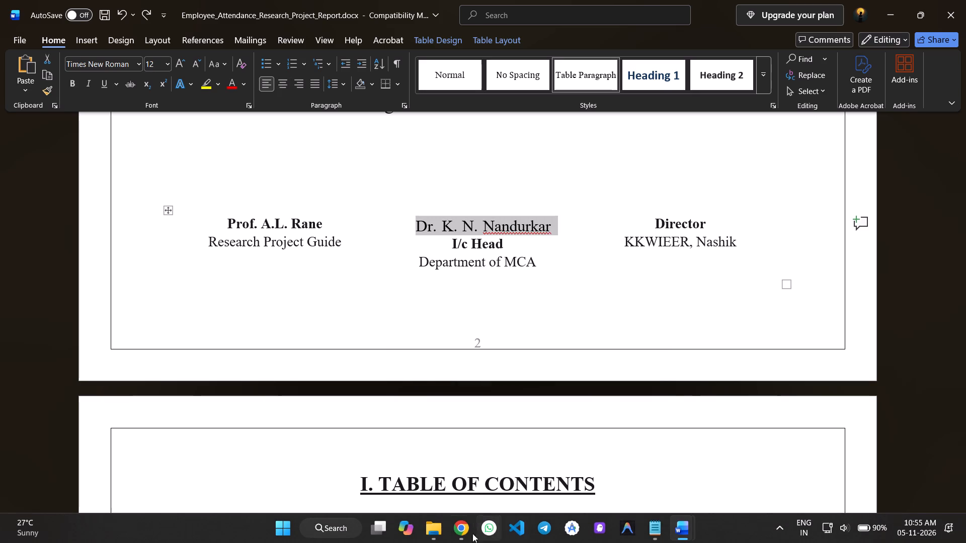
# Switch to Chrome, paste the I/c Head's name into the address bar and cut it as plain text, and return to Word.
pyautogui.click(454, 523)
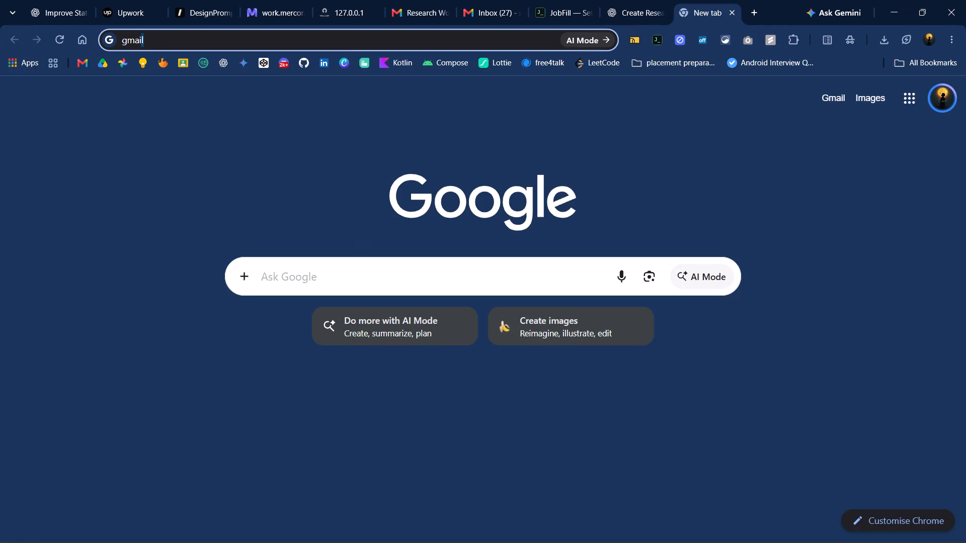
pyautogui.moveTo(348, 38); pyautogui.dragTo(31, 39)
pyautogui.hotkey('ctrl', 'v')
pyautogui.hotkey('ctrl', 'a')
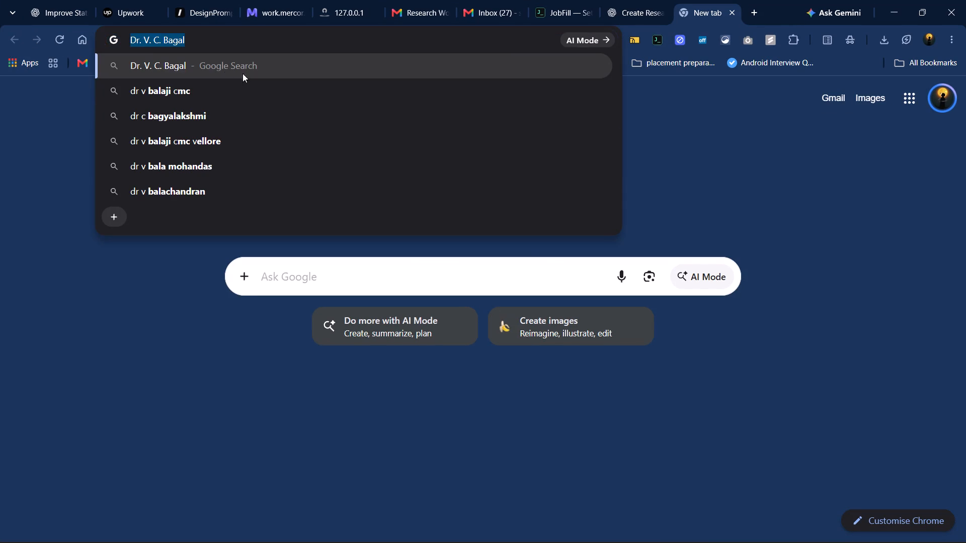
pyautogui.hotkey('ctrl', 'x')
pyautogui.click(906, 0)
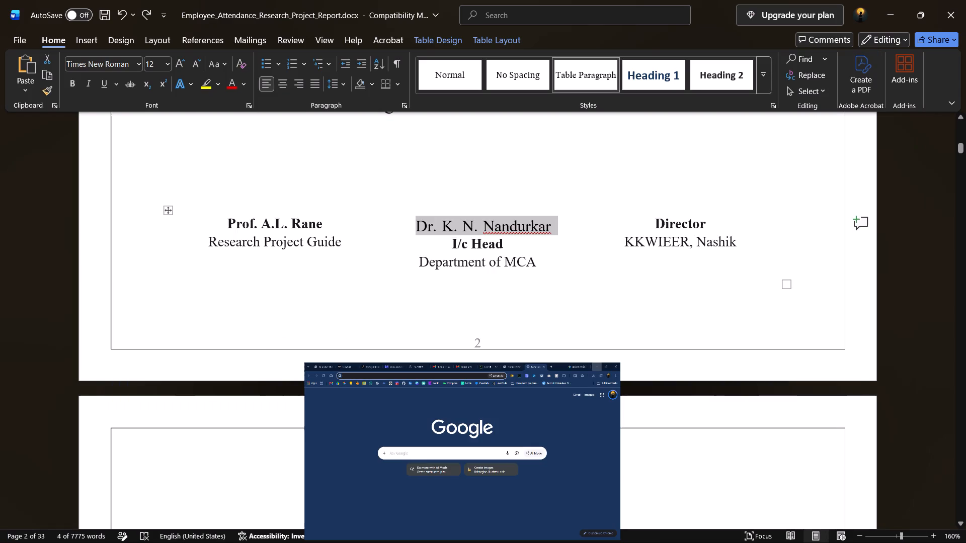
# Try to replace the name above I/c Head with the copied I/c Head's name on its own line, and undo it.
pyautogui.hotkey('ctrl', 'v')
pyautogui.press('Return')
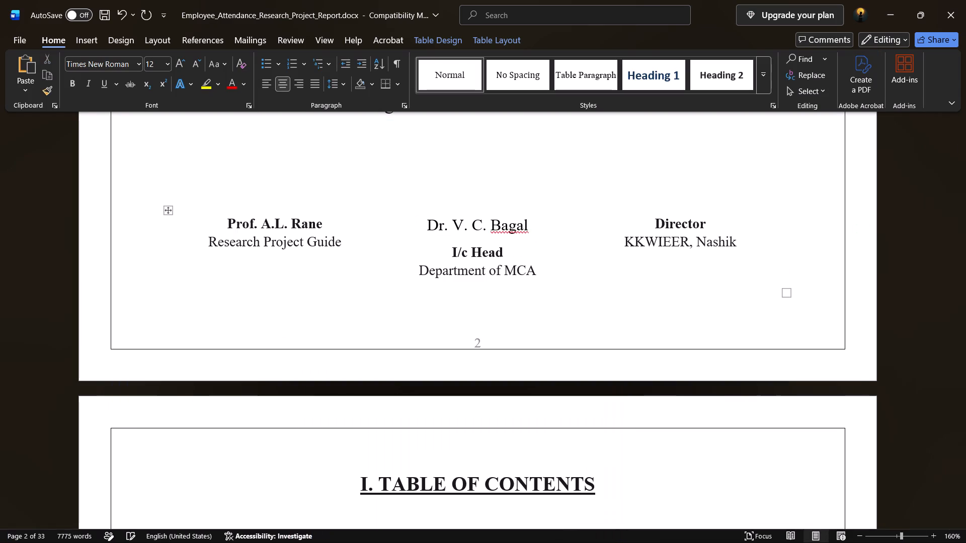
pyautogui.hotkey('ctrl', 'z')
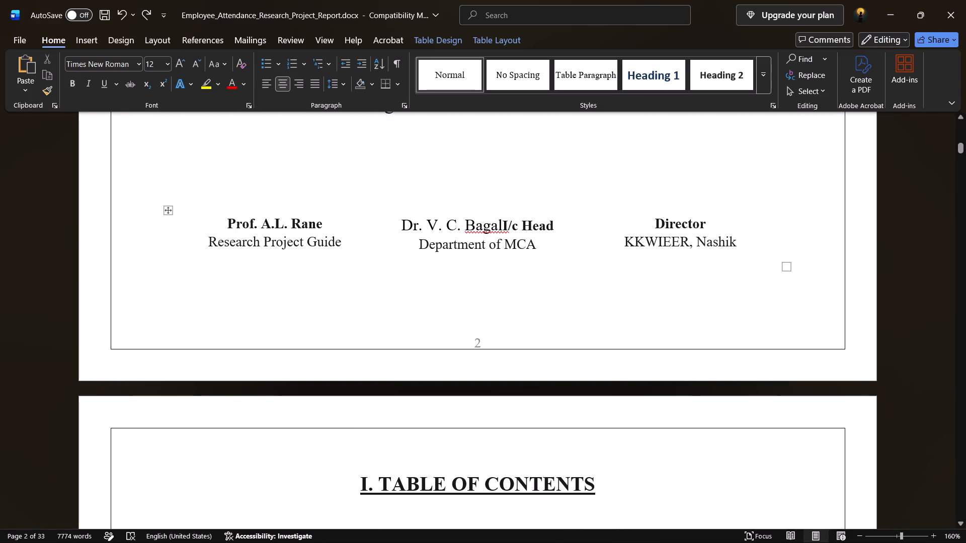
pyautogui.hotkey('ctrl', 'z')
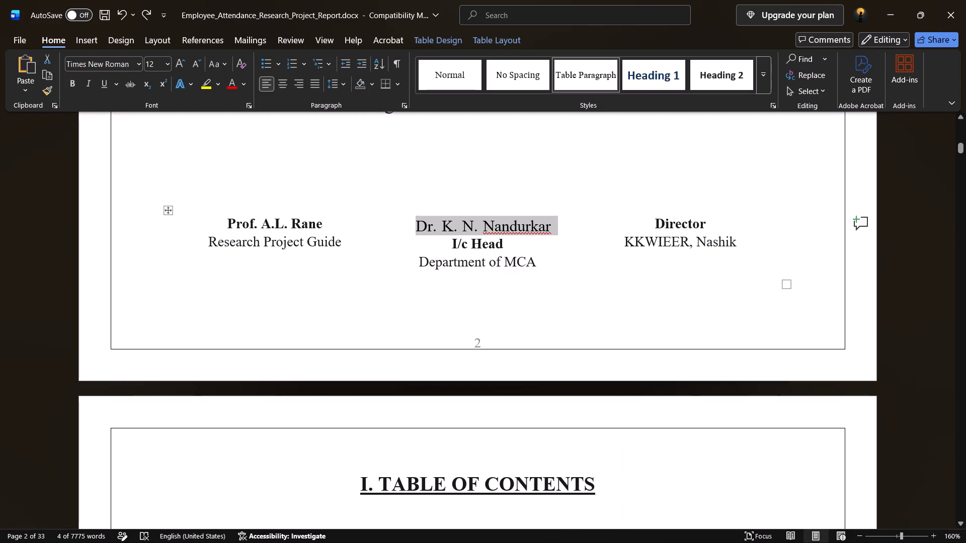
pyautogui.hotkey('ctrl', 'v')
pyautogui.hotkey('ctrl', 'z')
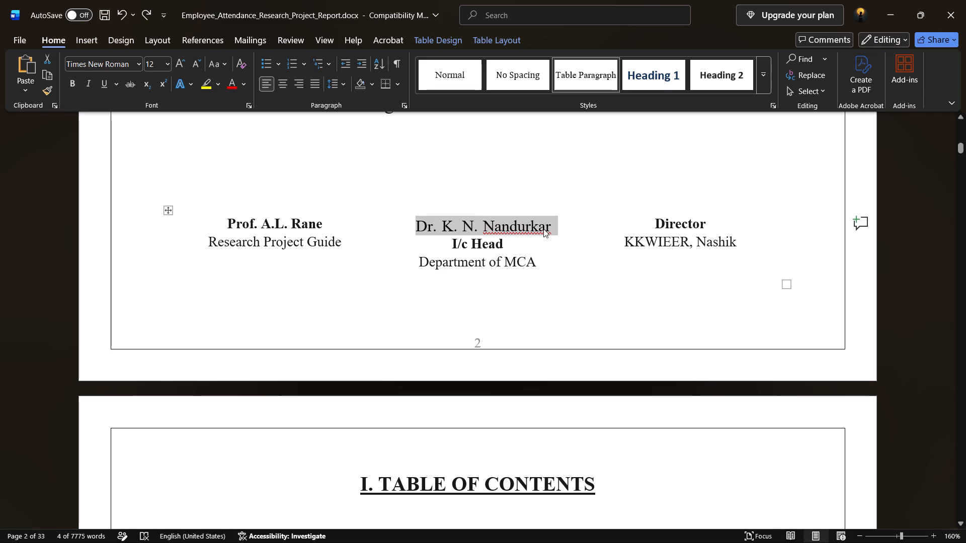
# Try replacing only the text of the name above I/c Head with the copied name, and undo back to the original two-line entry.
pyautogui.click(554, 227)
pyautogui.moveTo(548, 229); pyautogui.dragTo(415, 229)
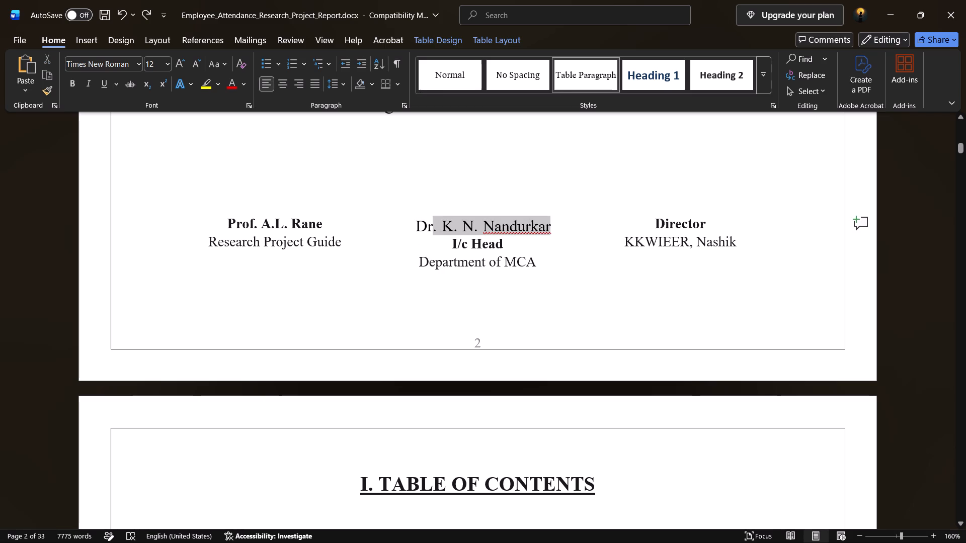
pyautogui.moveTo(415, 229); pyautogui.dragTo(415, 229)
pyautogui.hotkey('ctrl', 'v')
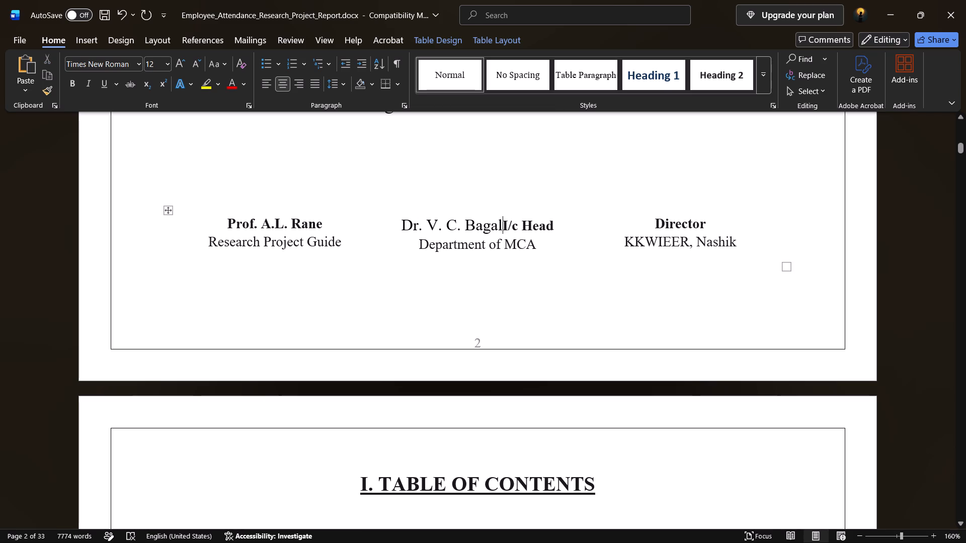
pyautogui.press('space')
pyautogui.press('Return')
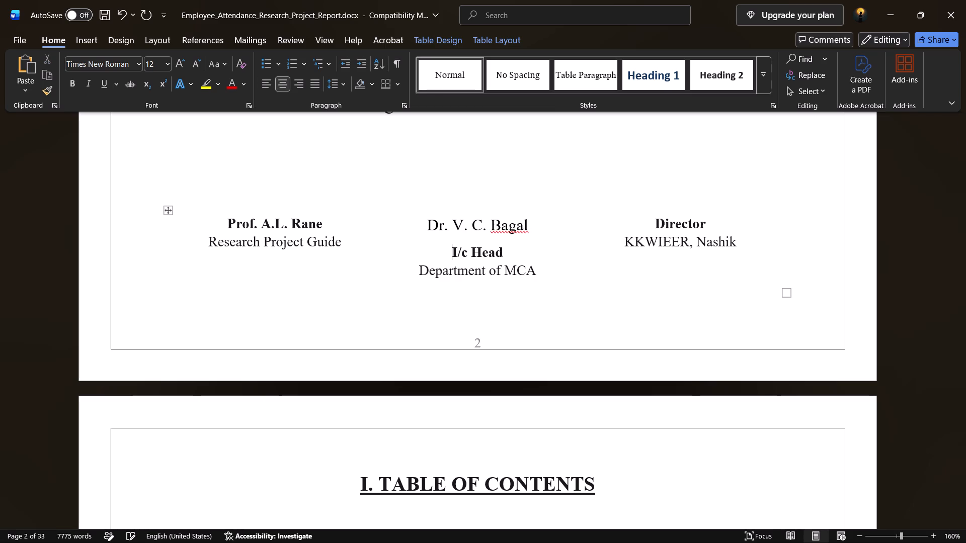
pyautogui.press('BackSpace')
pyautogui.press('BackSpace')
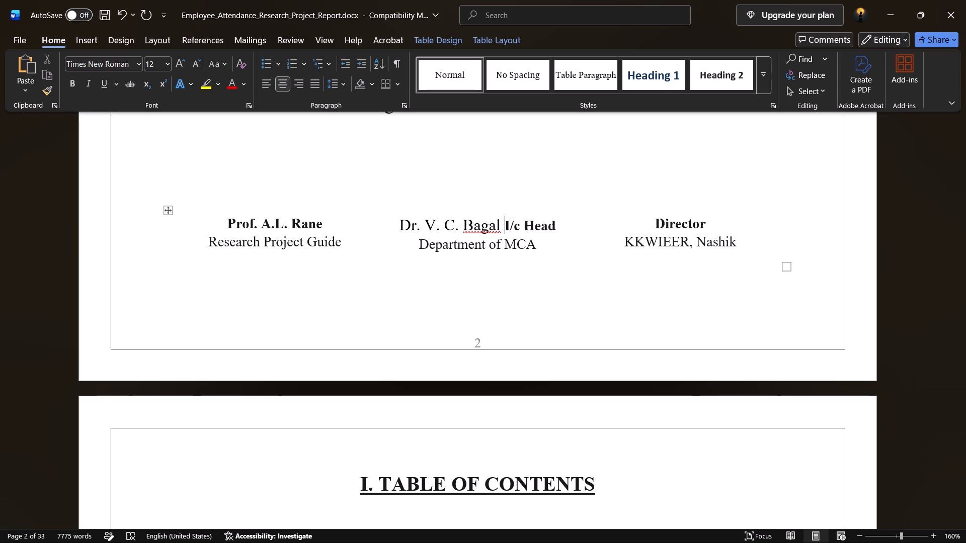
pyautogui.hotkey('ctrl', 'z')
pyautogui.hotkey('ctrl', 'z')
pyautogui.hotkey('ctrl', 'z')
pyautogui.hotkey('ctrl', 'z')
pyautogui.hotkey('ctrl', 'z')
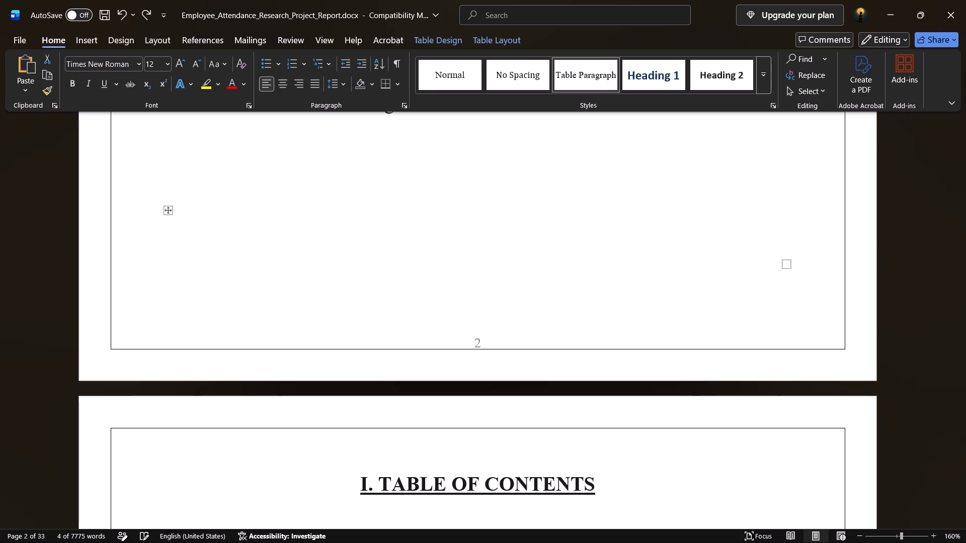
# Insert the I/c Head's name from the clipboard as its own bold line above I/c Head.
pyautogui.hotkey('ctrl', 'v')
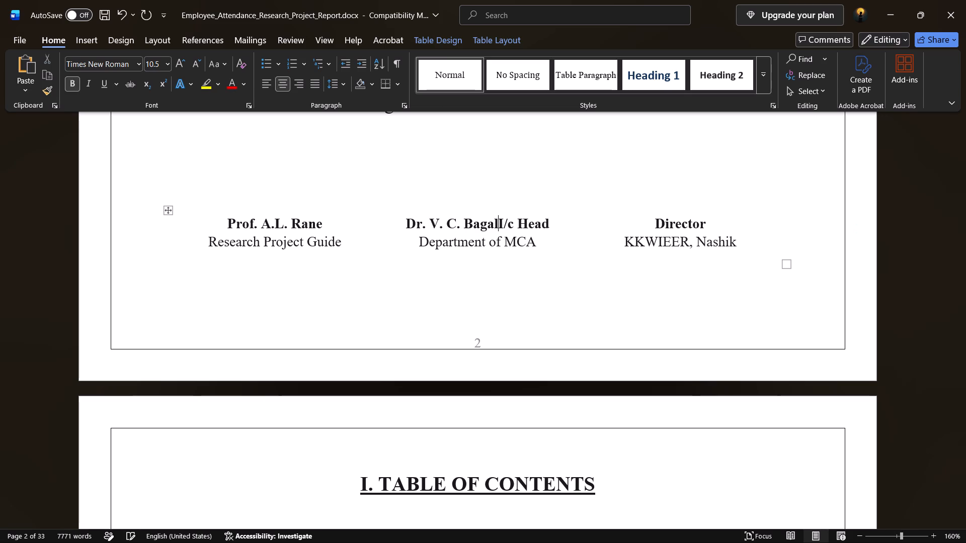
pyautogui.press('Return')
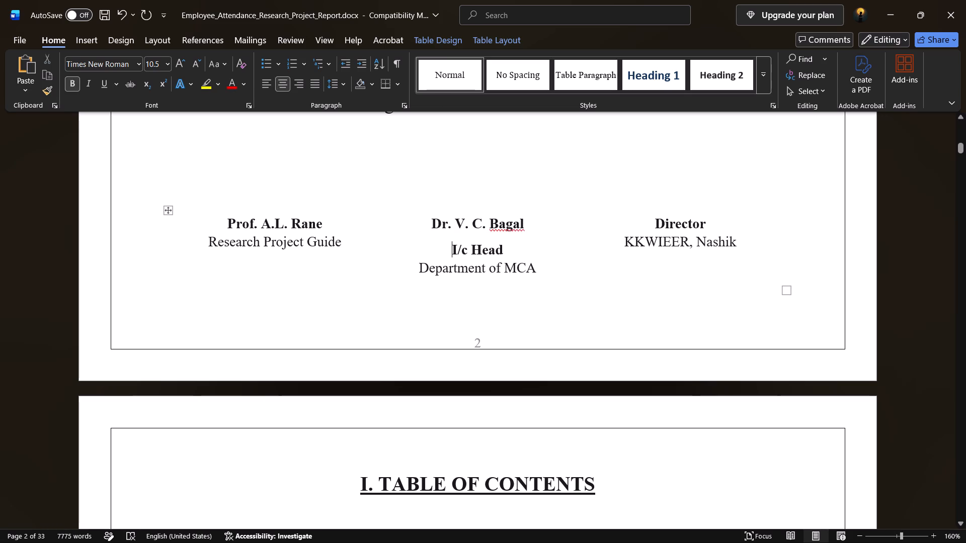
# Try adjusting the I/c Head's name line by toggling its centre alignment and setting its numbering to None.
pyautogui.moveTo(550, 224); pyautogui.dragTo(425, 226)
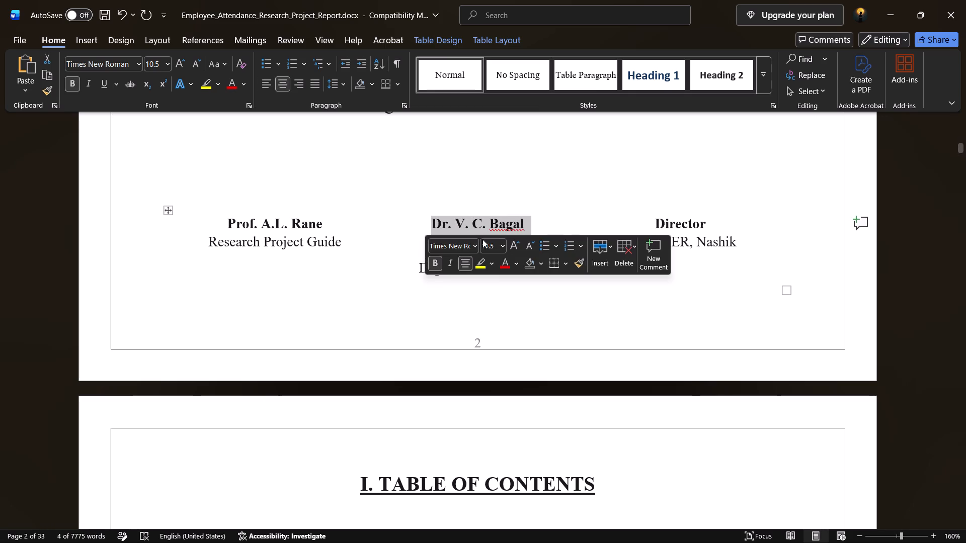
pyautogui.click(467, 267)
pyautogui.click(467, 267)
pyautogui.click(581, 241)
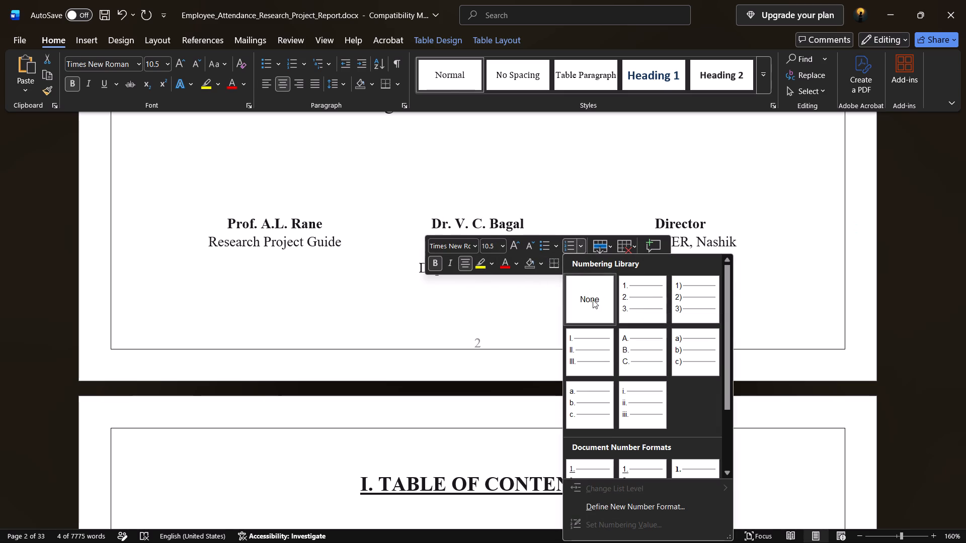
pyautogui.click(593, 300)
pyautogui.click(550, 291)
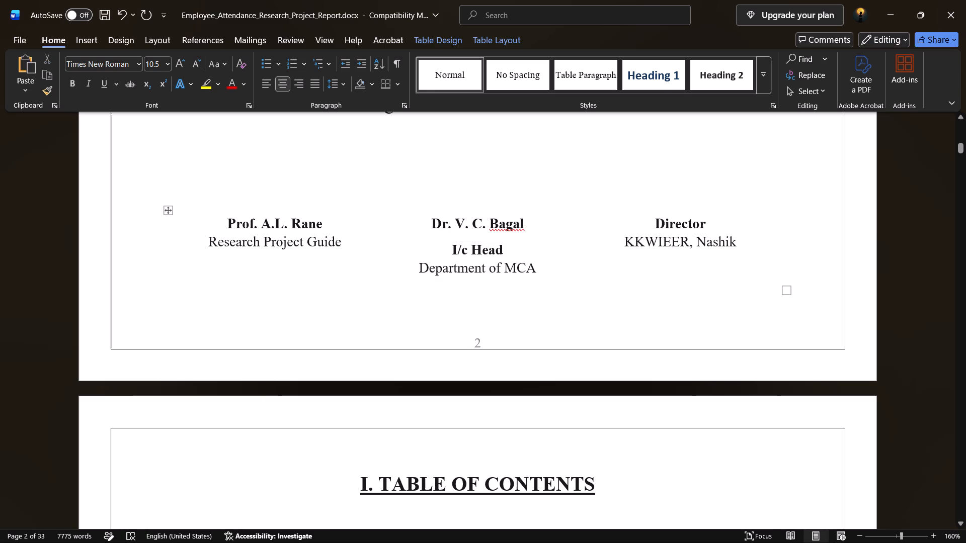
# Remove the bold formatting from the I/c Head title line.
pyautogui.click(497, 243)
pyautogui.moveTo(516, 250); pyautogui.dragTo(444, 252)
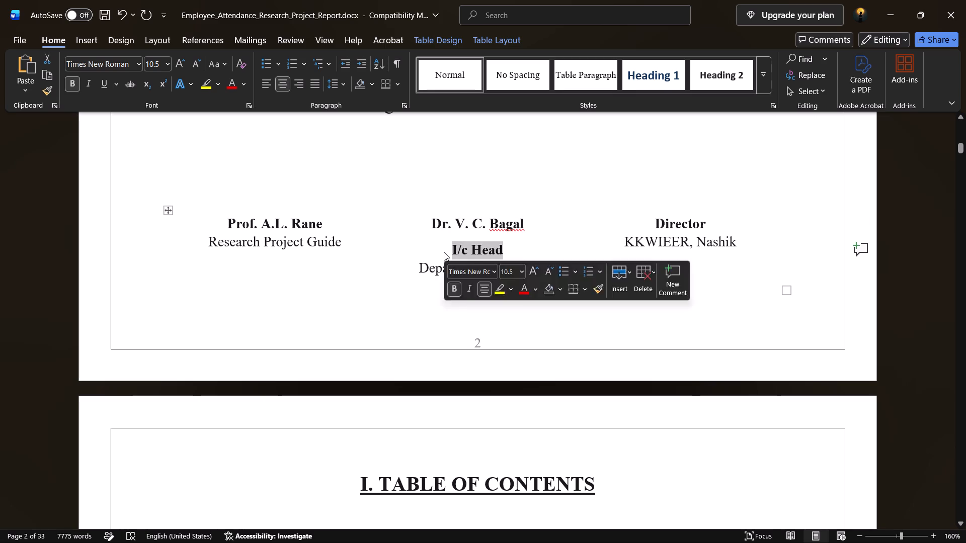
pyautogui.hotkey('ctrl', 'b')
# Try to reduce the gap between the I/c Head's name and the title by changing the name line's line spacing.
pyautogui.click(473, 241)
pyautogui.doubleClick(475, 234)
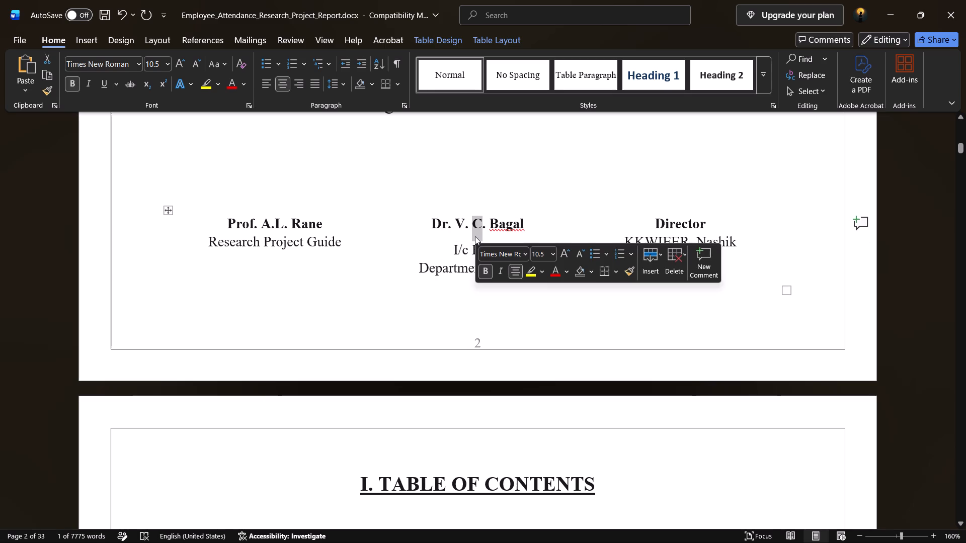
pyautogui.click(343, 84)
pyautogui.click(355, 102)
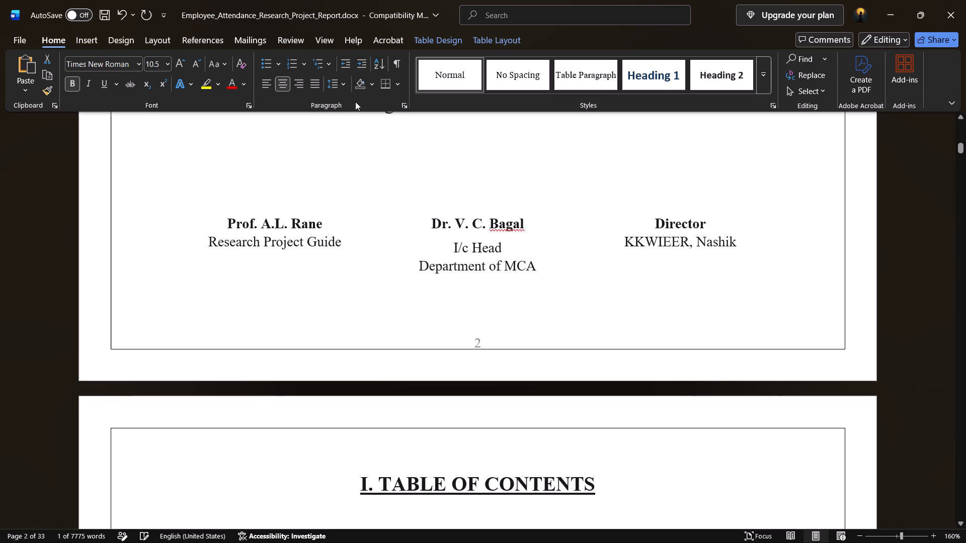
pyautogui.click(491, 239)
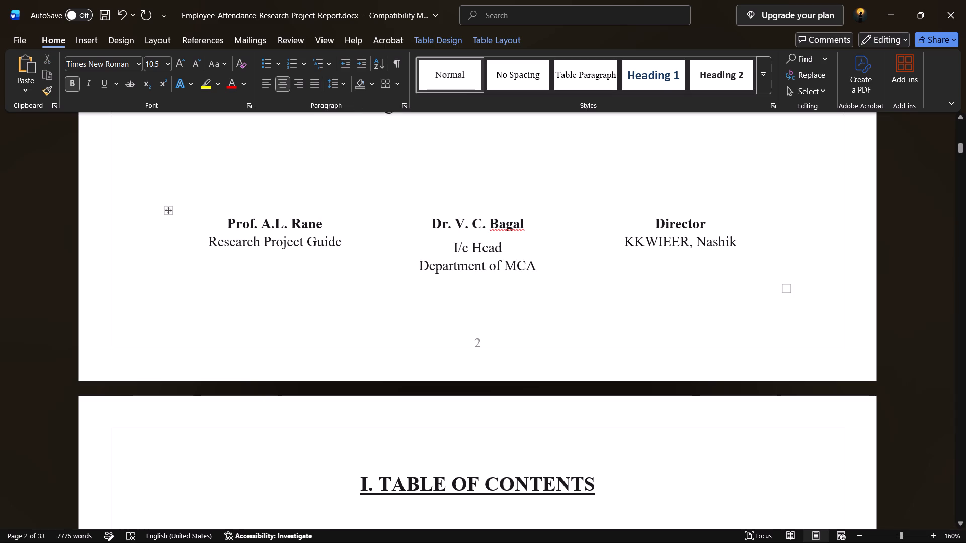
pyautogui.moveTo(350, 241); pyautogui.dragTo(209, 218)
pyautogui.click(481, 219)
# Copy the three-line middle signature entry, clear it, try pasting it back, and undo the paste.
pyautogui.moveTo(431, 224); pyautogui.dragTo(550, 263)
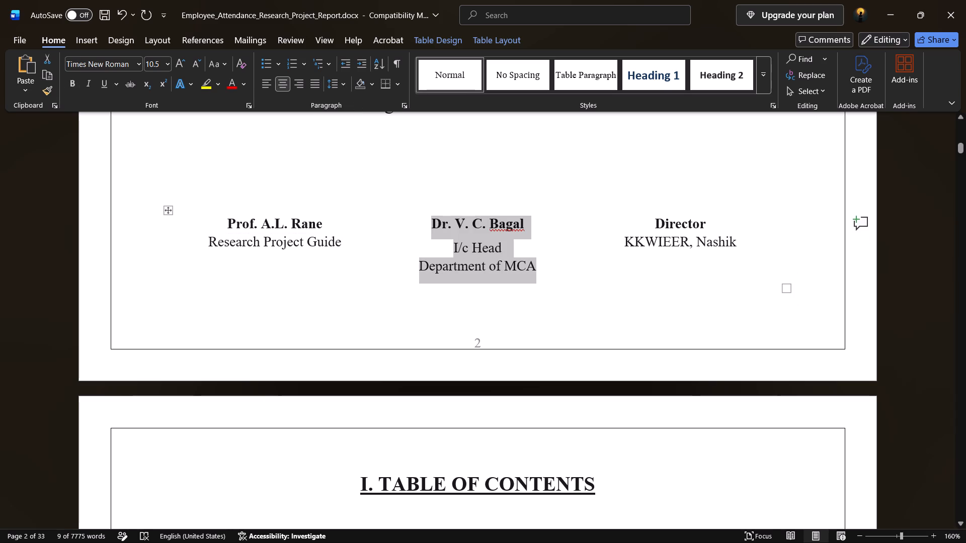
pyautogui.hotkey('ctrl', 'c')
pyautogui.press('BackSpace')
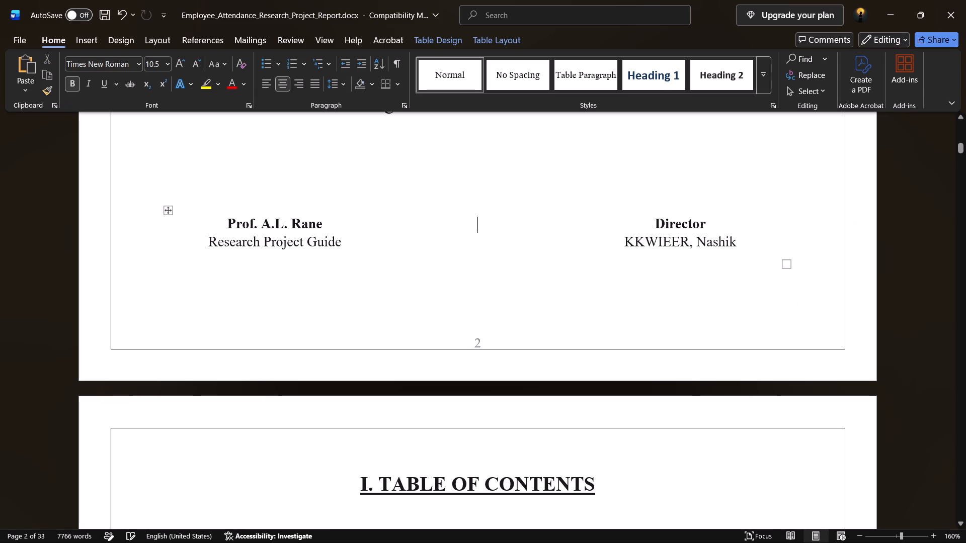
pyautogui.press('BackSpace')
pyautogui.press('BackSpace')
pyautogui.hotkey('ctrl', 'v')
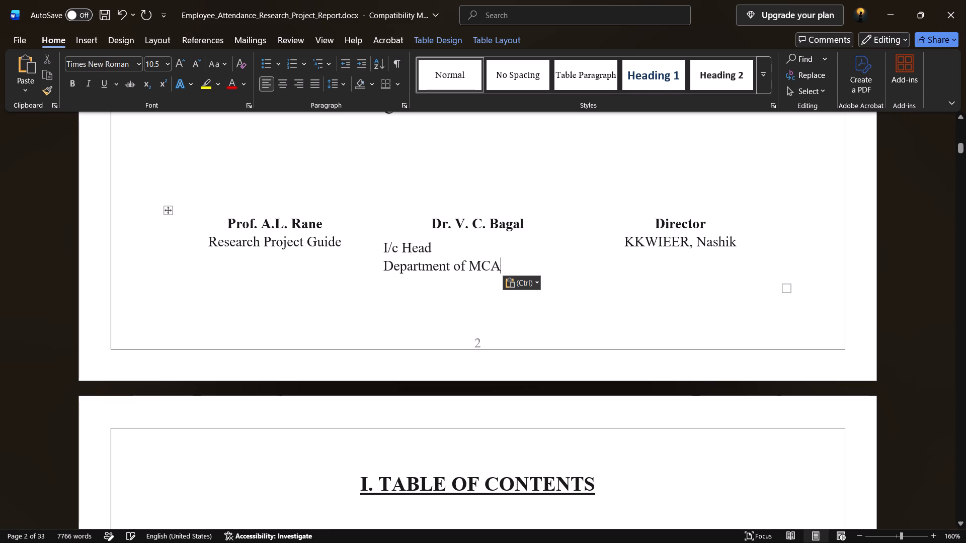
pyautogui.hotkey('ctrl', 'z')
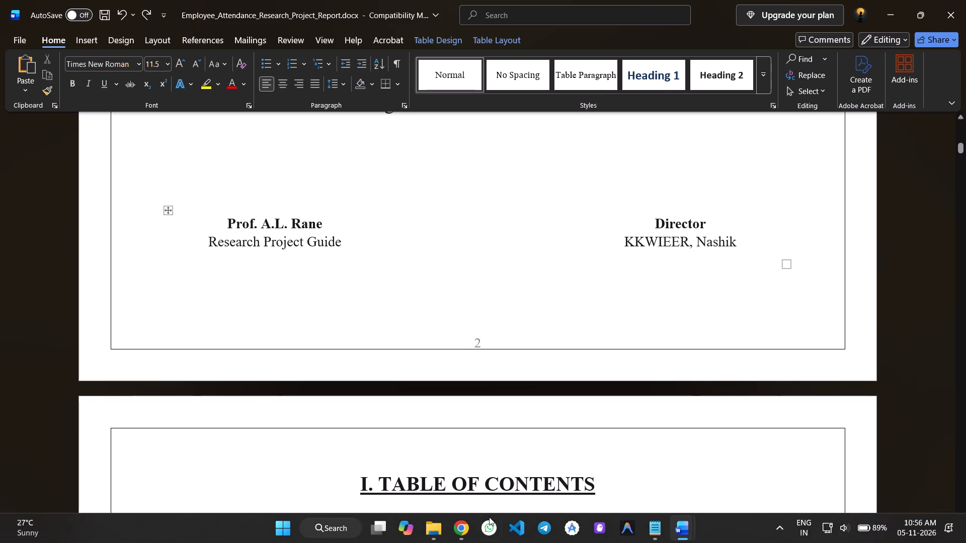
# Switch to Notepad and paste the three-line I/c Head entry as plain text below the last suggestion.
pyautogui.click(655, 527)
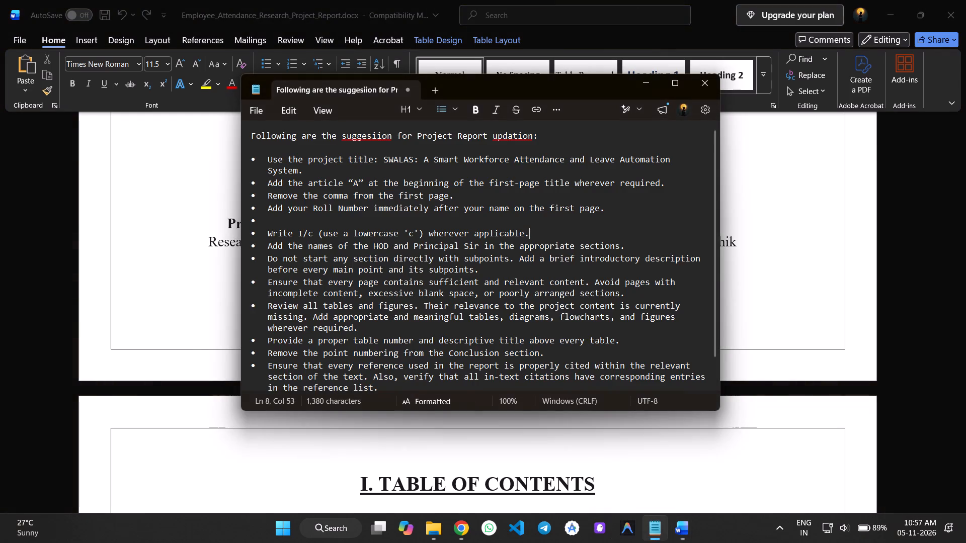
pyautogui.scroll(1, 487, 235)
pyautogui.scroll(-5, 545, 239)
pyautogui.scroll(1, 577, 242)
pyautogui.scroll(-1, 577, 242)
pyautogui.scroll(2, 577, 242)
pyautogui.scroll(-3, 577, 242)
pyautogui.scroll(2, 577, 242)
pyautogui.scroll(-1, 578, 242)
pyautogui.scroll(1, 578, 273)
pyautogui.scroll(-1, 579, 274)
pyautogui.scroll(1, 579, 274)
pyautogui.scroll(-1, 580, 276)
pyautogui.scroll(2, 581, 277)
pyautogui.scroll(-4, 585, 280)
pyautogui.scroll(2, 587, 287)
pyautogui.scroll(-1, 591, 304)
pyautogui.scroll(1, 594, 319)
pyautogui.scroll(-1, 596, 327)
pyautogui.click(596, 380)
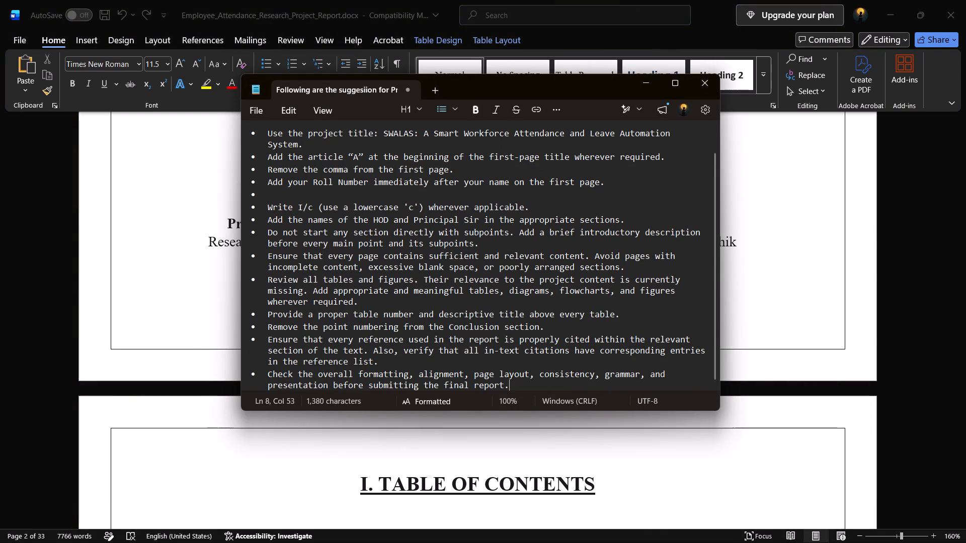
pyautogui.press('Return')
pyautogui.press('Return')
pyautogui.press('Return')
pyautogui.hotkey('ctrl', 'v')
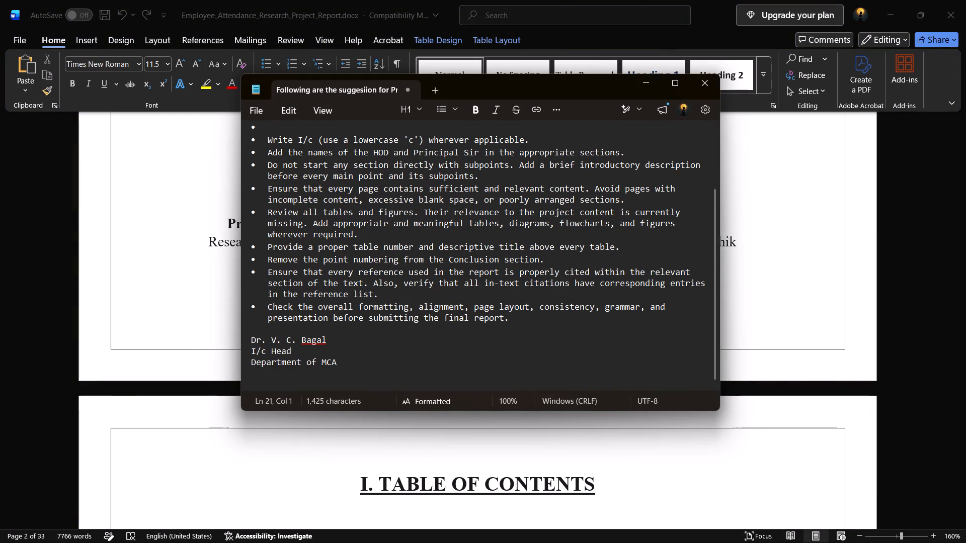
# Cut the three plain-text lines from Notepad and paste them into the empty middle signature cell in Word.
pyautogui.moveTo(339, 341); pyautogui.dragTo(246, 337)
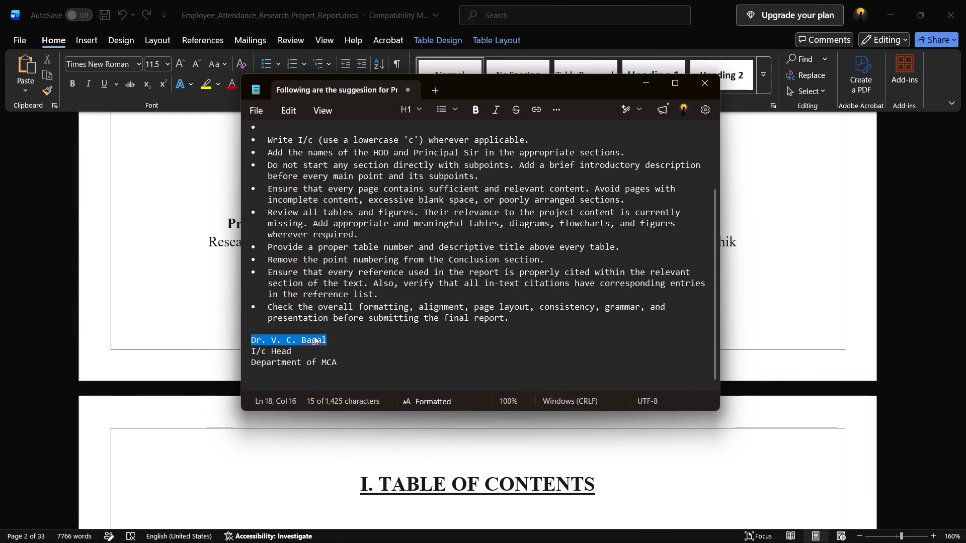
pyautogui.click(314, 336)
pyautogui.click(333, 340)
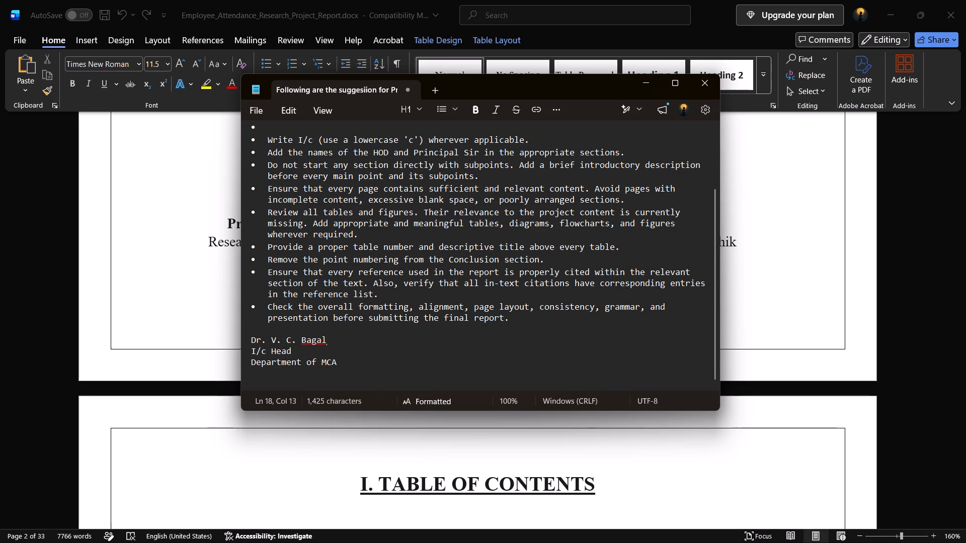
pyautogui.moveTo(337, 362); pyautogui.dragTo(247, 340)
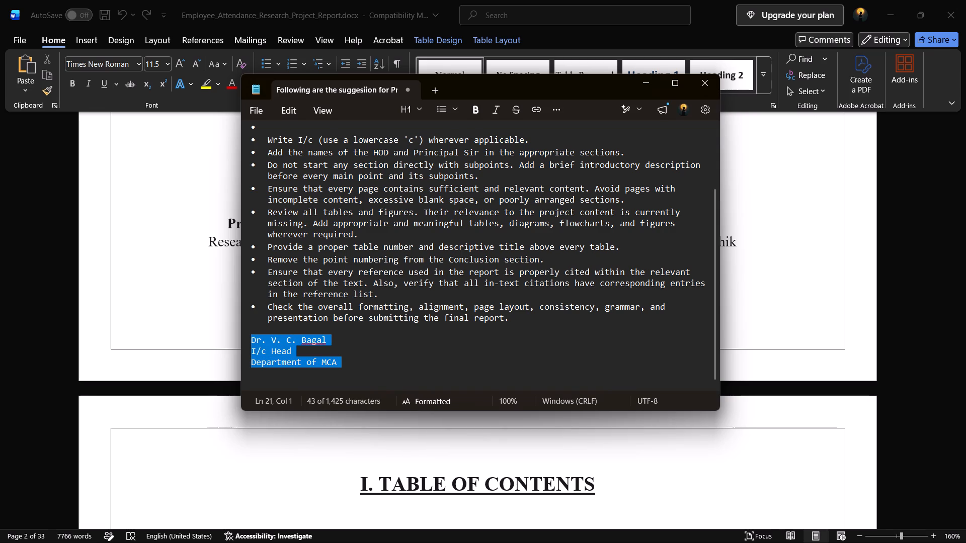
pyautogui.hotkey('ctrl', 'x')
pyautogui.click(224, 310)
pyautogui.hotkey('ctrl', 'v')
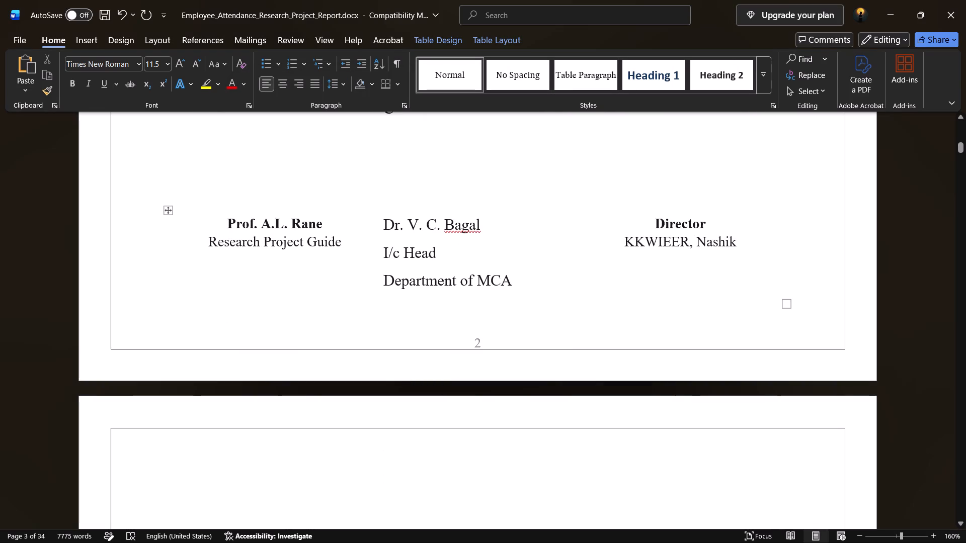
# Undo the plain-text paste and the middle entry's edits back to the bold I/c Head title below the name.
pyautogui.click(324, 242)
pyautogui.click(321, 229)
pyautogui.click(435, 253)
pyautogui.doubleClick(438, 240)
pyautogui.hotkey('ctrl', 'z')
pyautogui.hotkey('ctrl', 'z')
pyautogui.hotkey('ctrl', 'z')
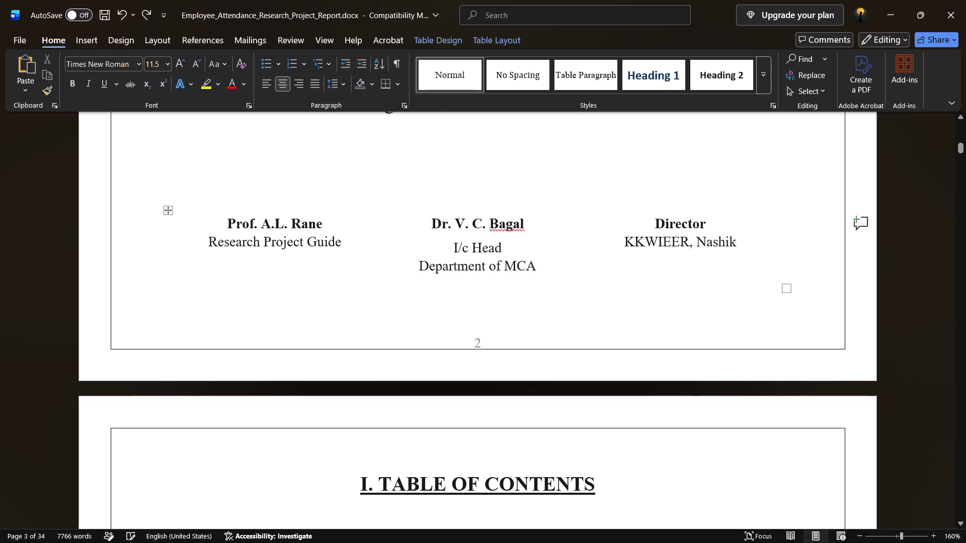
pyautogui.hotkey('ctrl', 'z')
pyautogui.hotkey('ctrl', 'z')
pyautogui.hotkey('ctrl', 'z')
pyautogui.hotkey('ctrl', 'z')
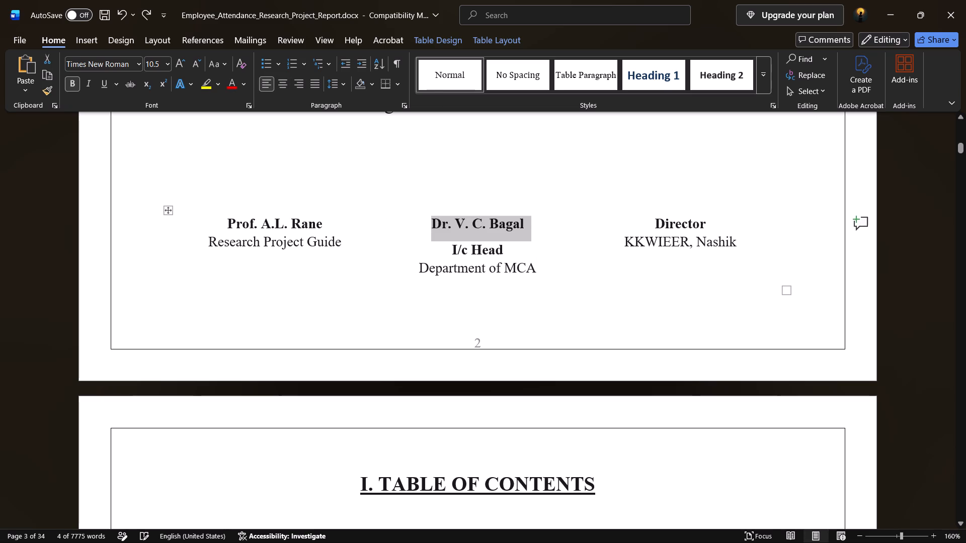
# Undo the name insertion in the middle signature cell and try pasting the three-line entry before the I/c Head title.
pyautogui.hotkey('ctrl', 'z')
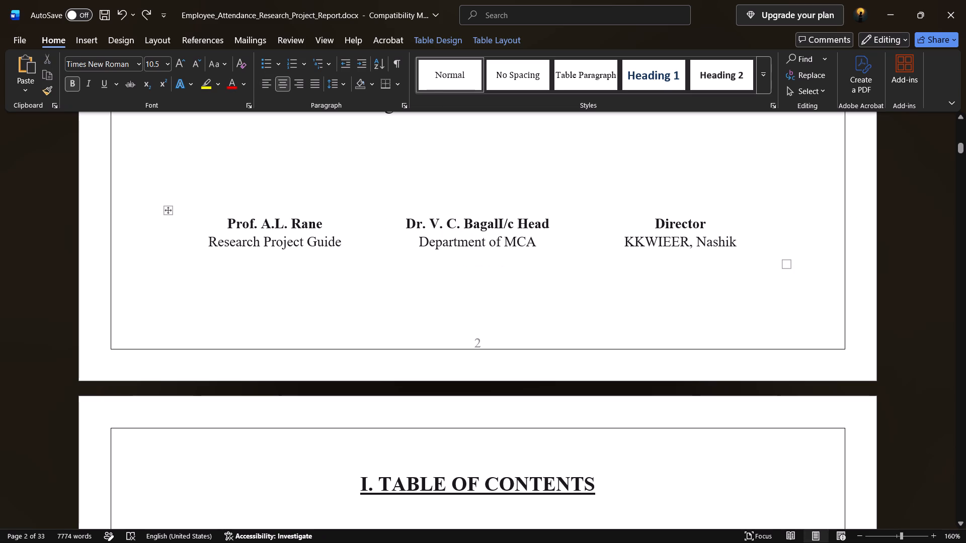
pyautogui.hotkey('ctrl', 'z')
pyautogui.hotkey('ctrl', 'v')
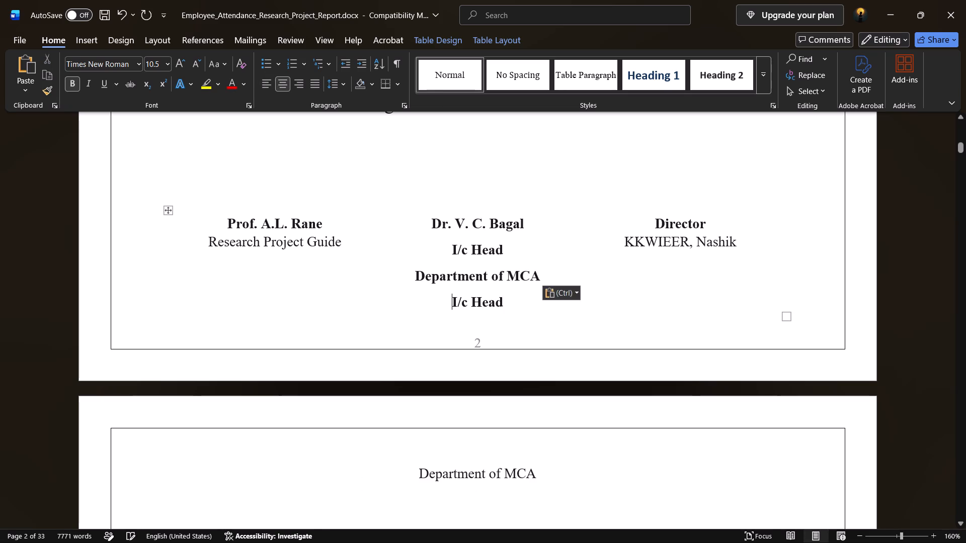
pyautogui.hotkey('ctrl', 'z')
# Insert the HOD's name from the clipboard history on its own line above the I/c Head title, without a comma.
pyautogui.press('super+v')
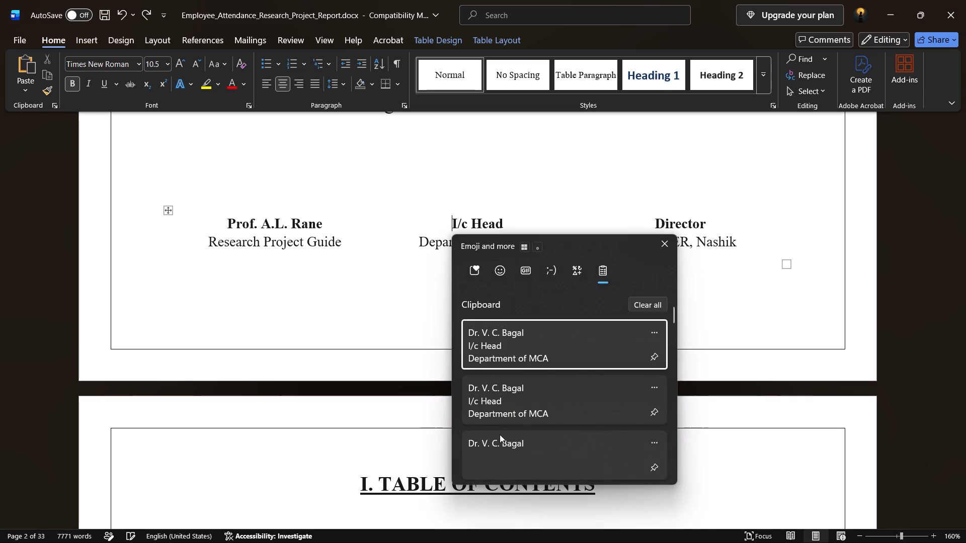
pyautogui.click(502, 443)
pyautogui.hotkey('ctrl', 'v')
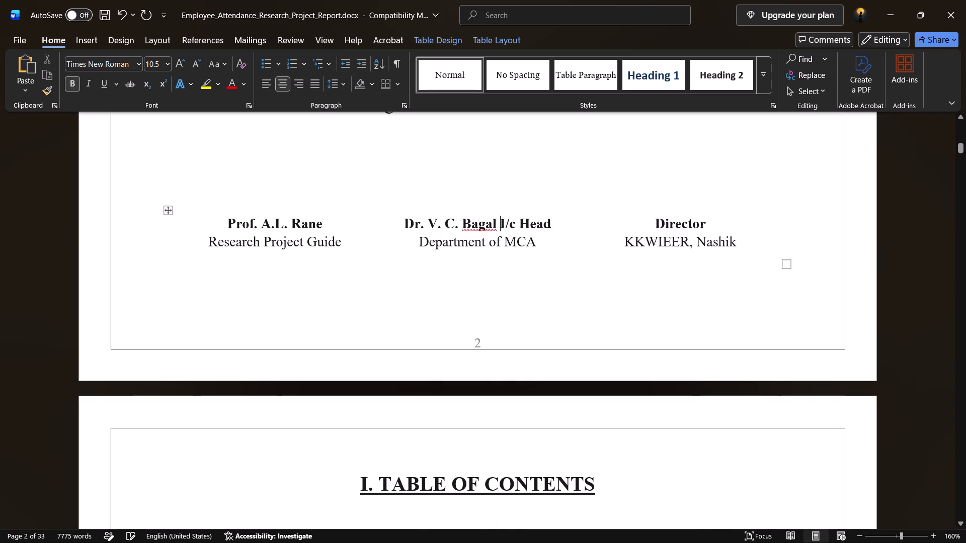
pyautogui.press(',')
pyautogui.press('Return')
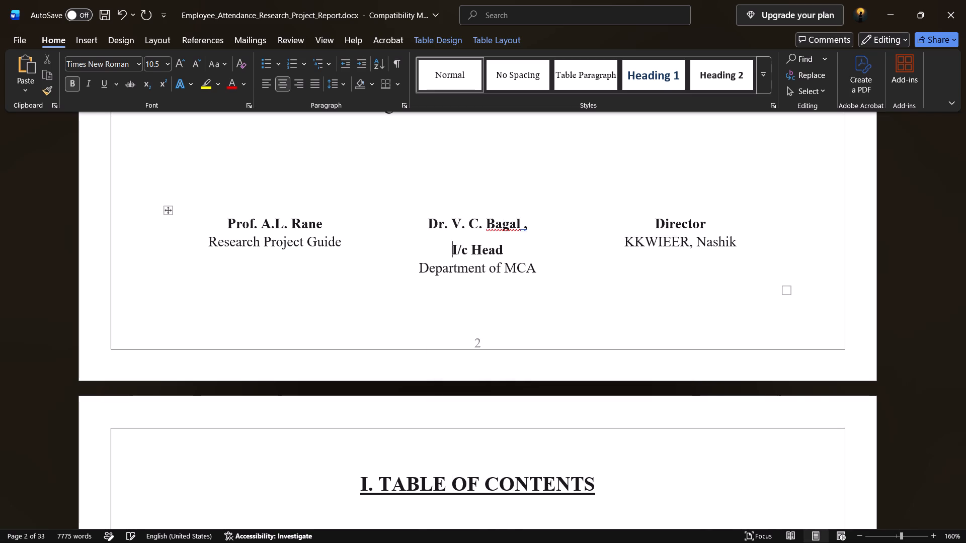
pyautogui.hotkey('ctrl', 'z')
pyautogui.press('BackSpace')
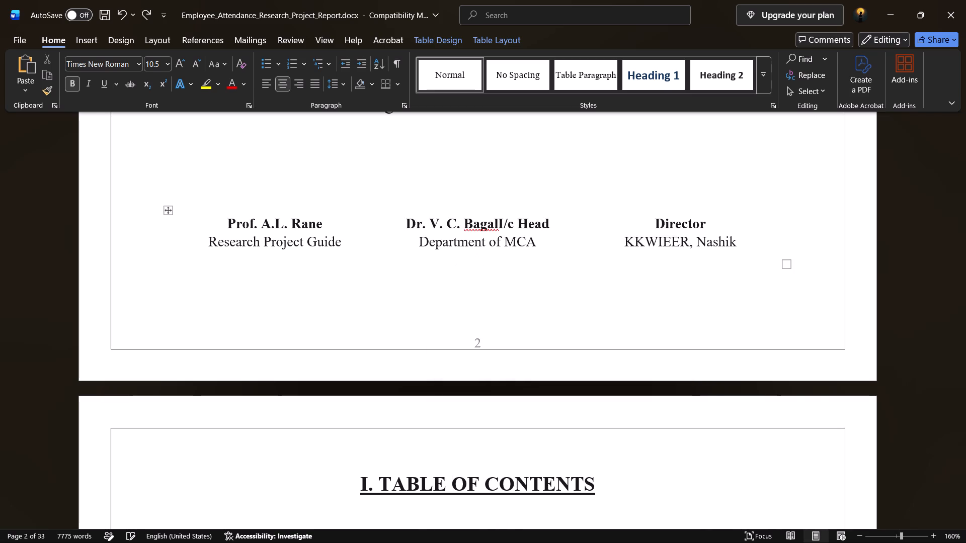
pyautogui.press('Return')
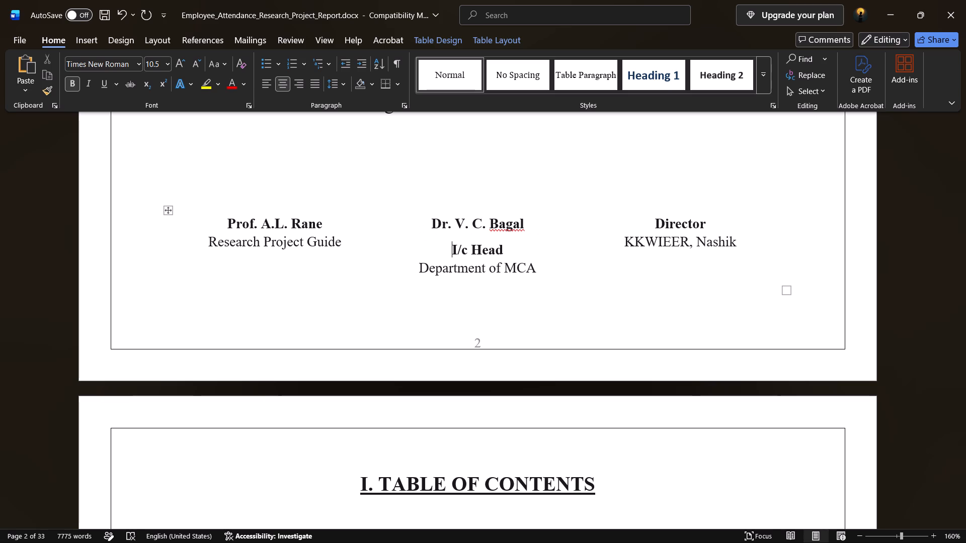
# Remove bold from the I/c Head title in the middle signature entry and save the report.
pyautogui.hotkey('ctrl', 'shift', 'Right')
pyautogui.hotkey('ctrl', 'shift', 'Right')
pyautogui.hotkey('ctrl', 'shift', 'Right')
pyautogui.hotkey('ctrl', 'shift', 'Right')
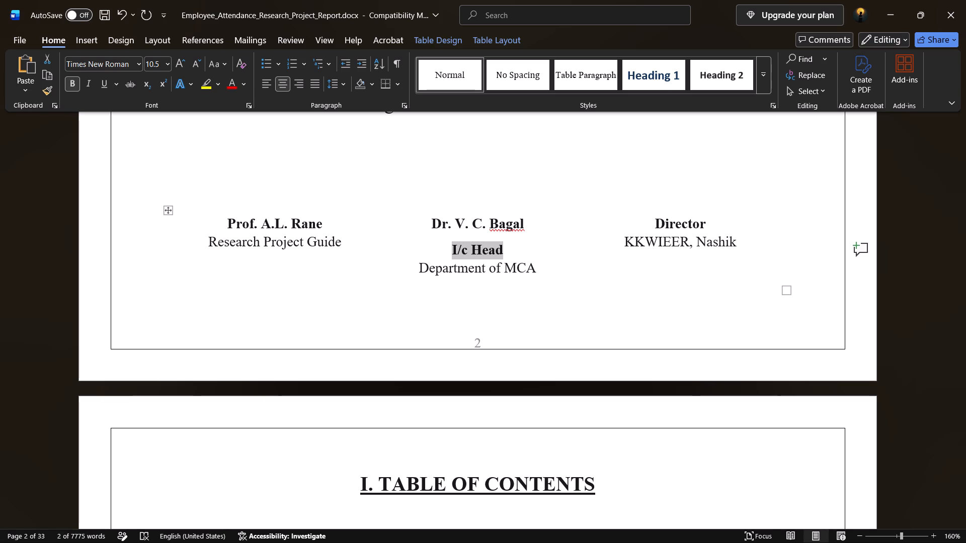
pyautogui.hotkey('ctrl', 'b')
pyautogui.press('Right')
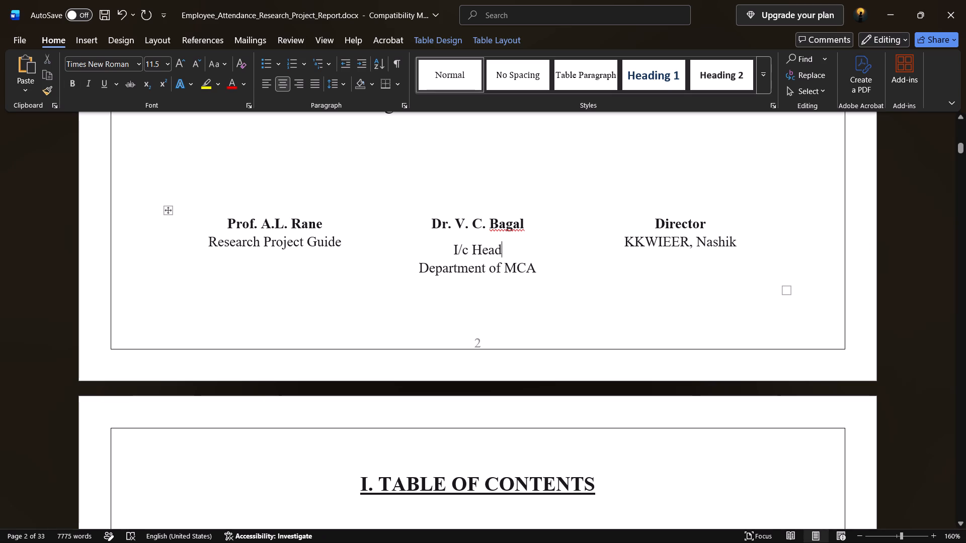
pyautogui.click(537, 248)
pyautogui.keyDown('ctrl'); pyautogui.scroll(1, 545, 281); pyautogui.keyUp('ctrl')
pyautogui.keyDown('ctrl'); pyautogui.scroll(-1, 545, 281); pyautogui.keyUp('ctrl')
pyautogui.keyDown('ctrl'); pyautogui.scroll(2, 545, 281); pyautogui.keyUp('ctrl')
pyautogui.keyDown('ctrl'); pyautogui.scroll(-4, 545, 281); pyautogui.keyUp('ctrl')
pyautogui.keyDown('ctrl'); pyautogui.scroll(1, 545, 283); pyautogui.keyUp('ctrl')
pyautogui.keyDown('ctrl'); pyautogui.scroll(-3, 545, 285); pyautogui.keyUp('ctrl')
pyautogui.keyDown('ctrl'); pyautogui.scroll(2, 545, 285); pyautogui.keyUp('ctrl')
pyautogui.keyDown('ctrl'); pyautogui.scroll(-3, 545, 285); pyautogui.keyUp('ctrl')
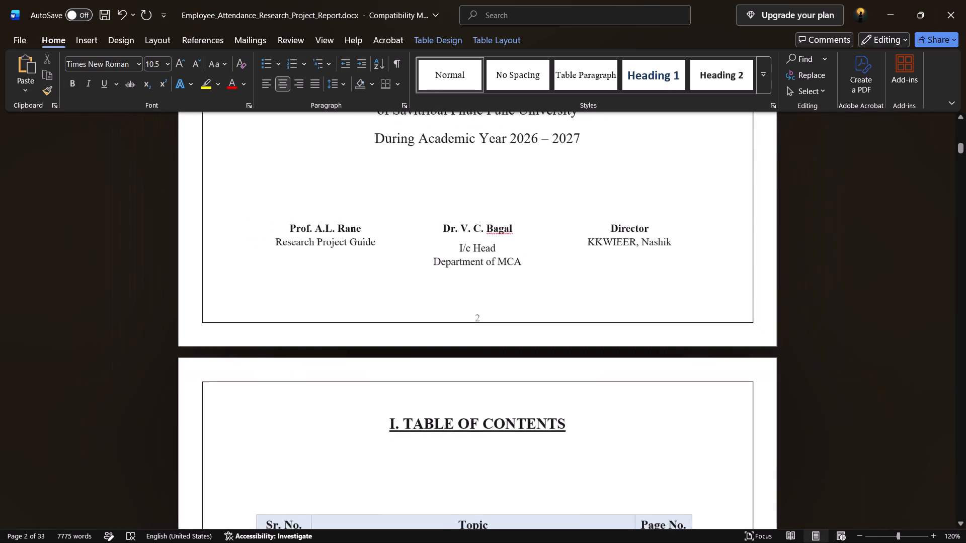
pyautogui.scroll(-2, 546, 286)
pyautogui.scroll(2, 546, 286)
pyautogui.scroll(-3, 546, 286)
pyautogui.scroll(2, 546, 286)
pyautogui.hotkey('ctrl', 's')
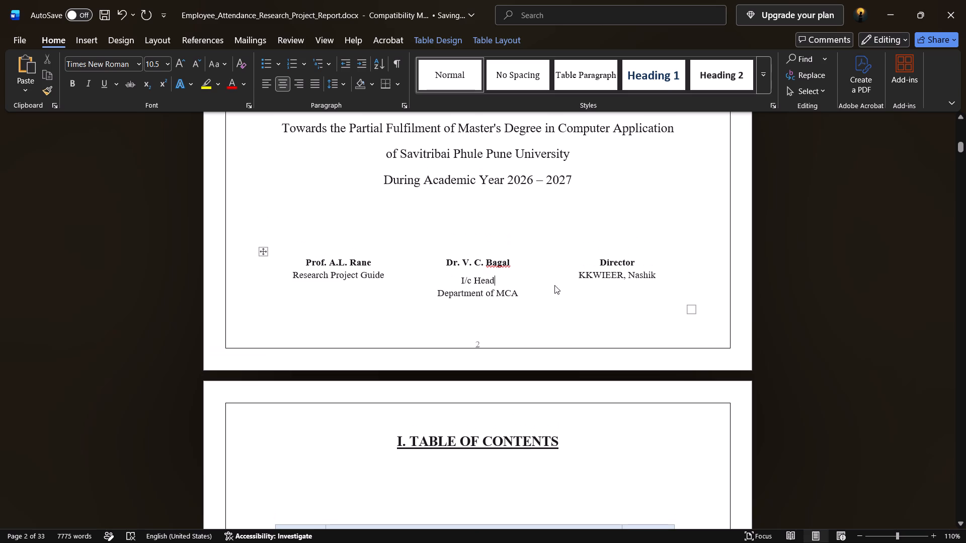
# Switch to the Research Report Format Example document and copy the HOD's complete signature entry from its certificate page.
pyautogui.click(961, 145)
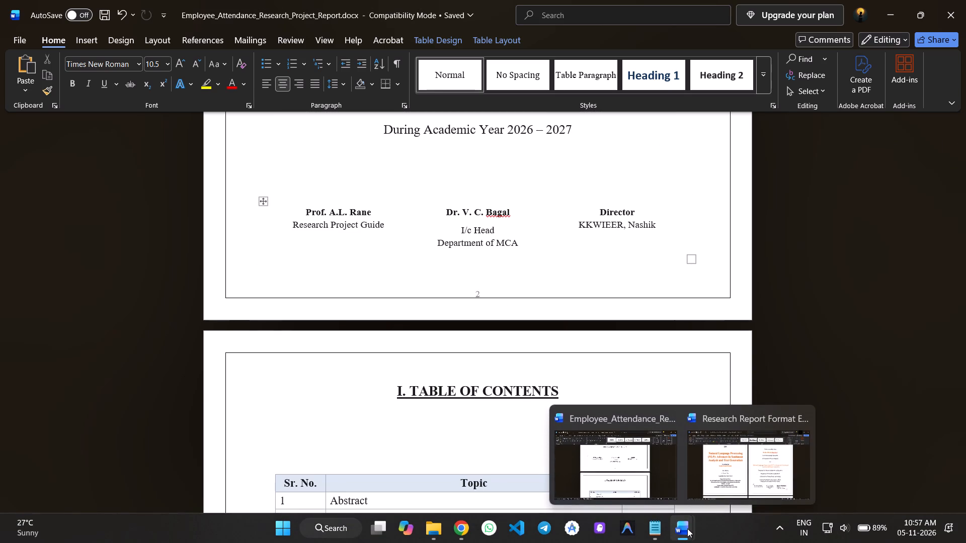
pyautogui.click(682, 525)
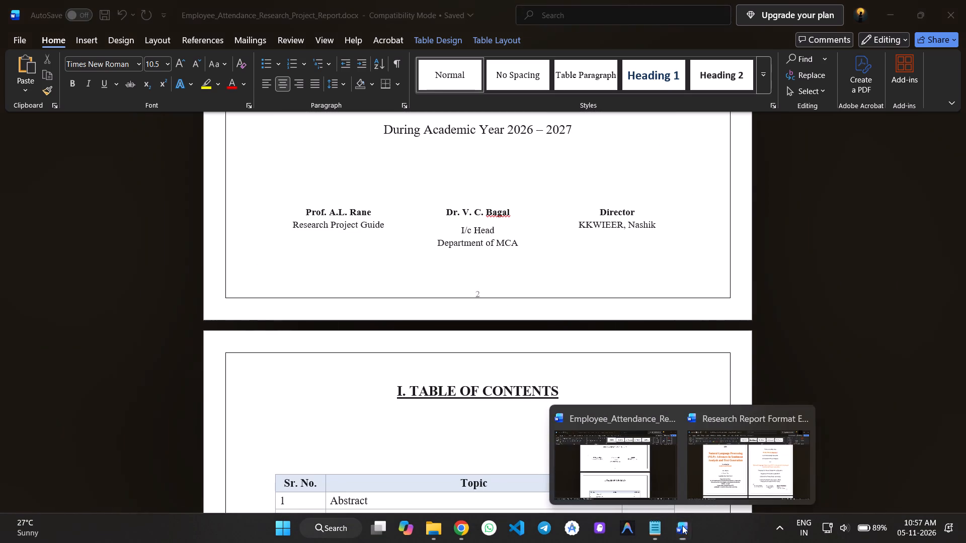
pyautogui.click(728, 480)
pyautogui.moveTo(667, 448); pyautogui.dragTo(661, 448)
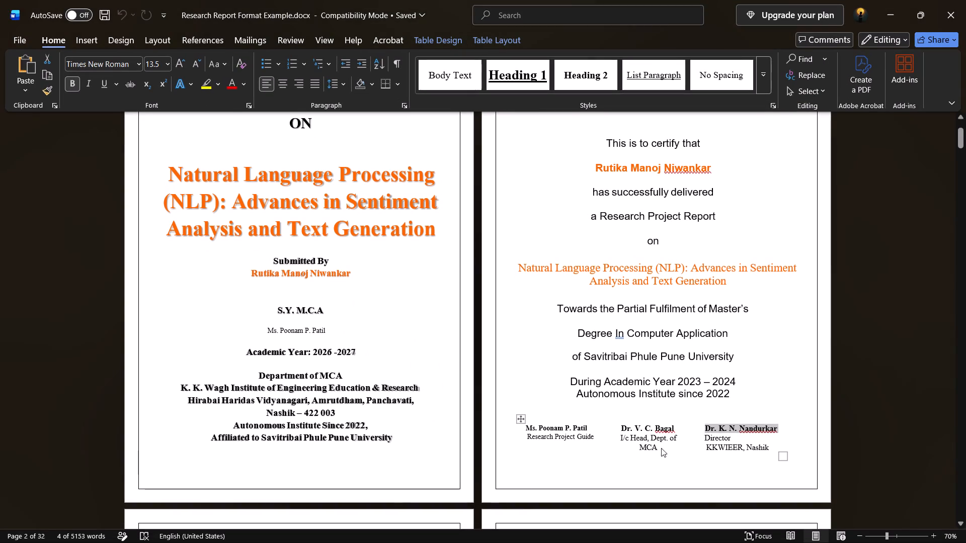
pyautogui.moveTo(661, 448); pyautogui.dragTo(623, 427)
pyautogui.hotkey('ctrl', 'c')
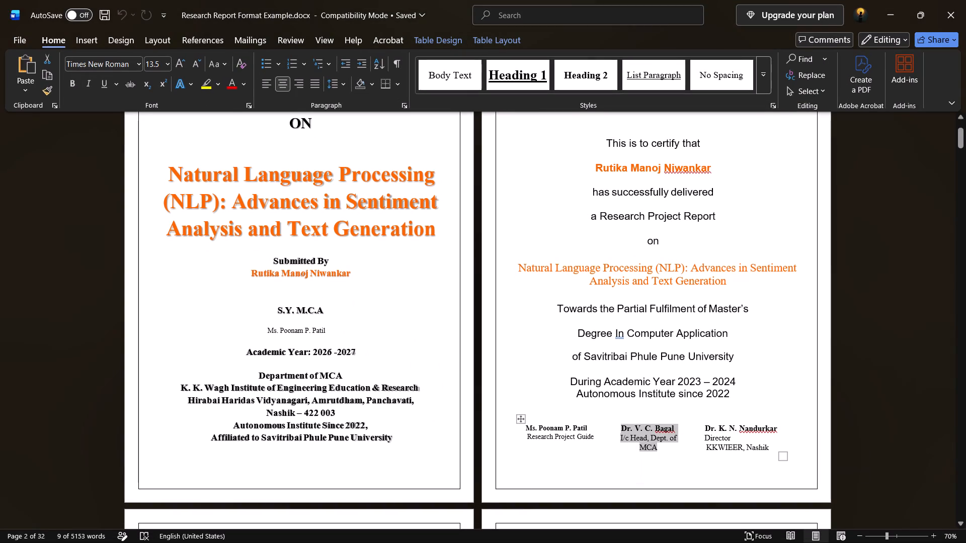
# Return to the attendance report and replace the whole middle signature entry with the copied HOD entry.
pyautogui.click(890, 6)
pyautogui.doubleClick(490, 240)
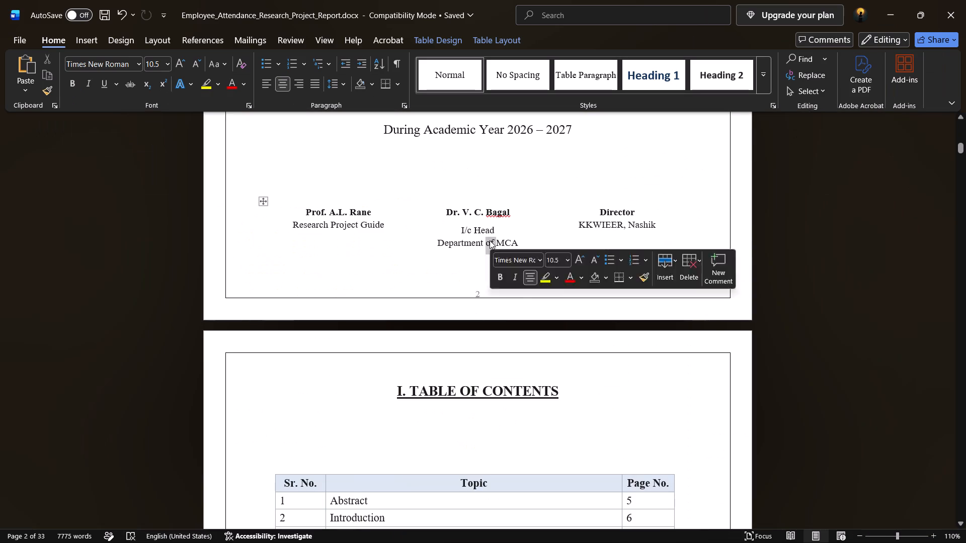
pyautogui.hotkey('ctrl', 'a')
pyautogui.click(492, 239)
pyautogui.doubleClick(507, 228)
pyautogui.hotkey('ctrl', 'a')
pyautogui.click(508, 229)
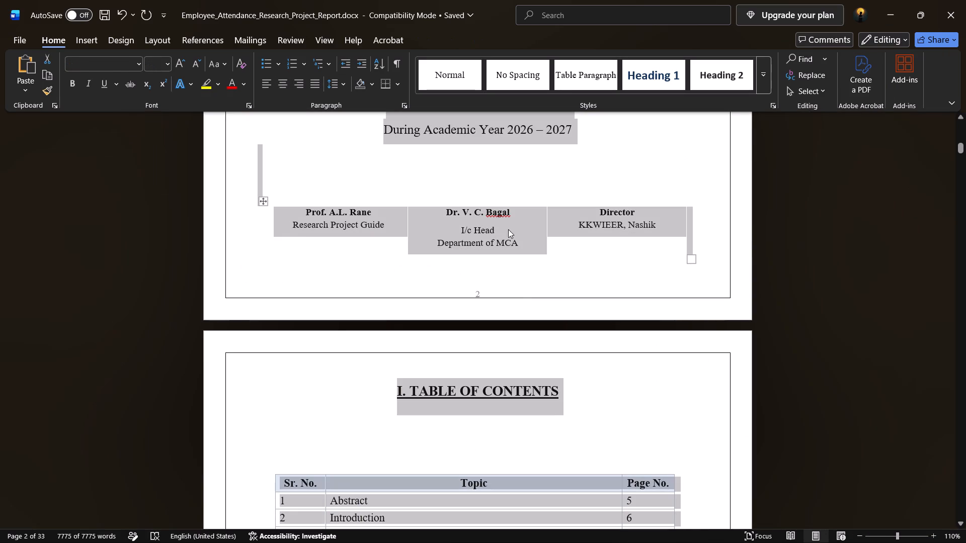
pyautogui.moveTo(523, 243); pyautogui.dragTo(430, 208)
pyautogui.press('BackSpace')
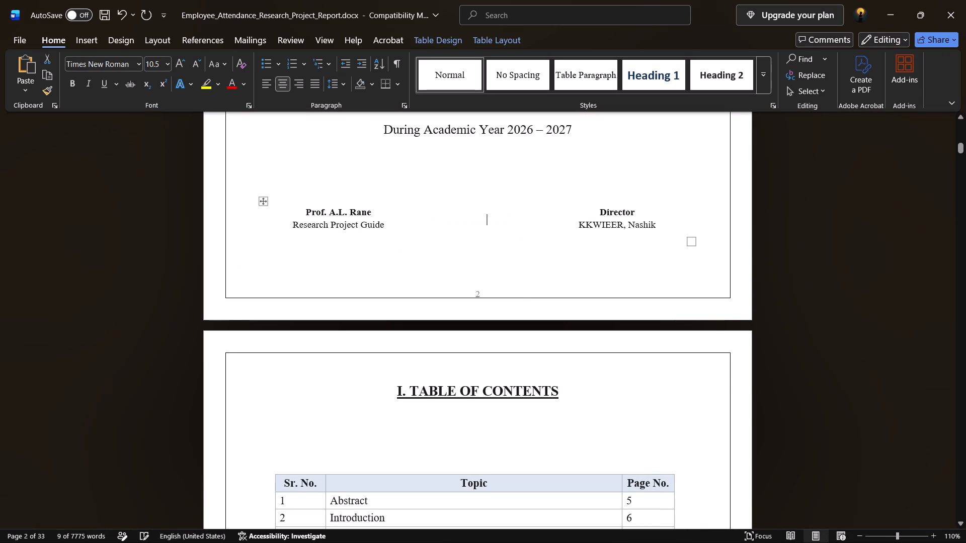
pyautogui.hotkey('ctrl', 'v')
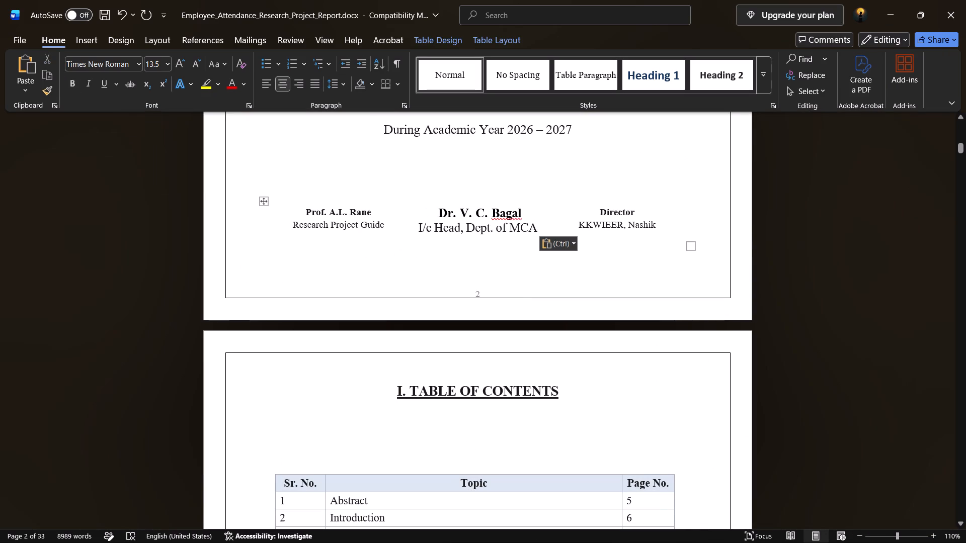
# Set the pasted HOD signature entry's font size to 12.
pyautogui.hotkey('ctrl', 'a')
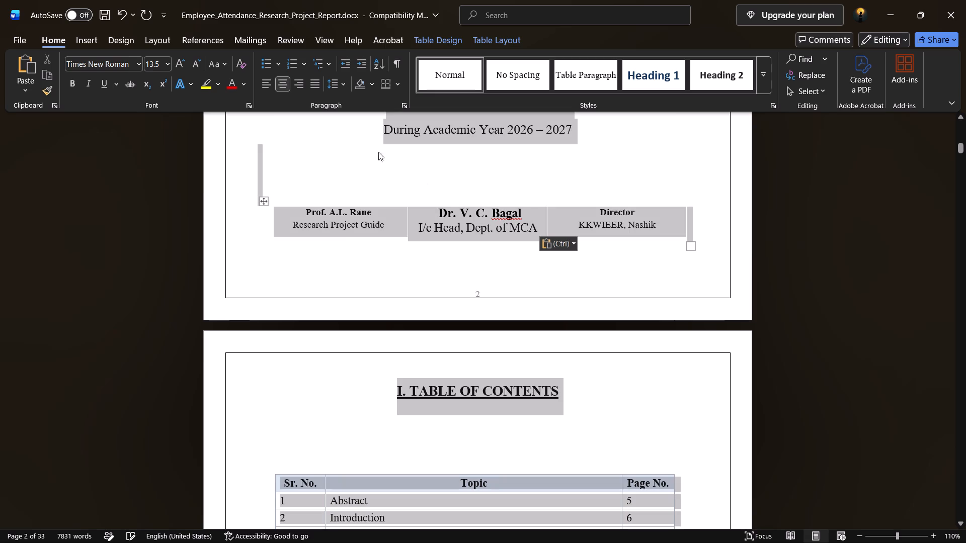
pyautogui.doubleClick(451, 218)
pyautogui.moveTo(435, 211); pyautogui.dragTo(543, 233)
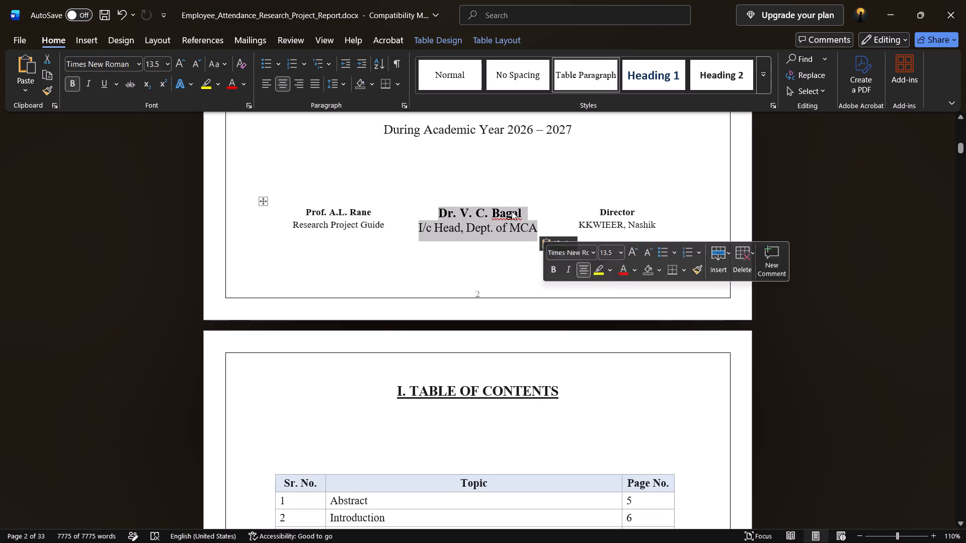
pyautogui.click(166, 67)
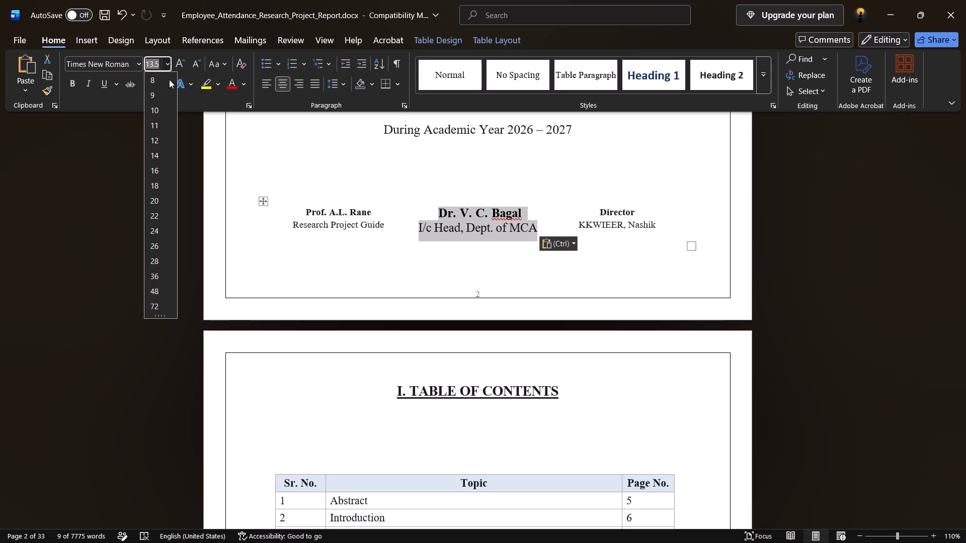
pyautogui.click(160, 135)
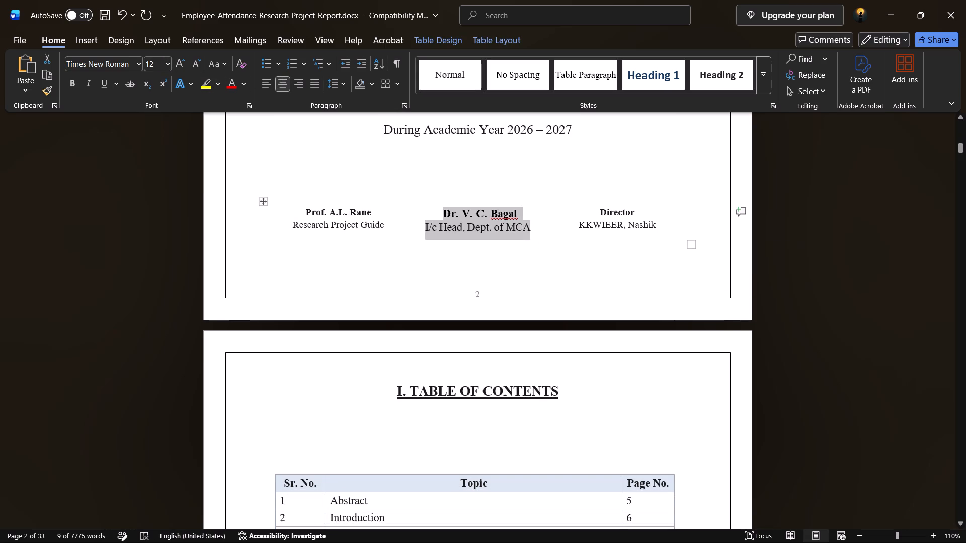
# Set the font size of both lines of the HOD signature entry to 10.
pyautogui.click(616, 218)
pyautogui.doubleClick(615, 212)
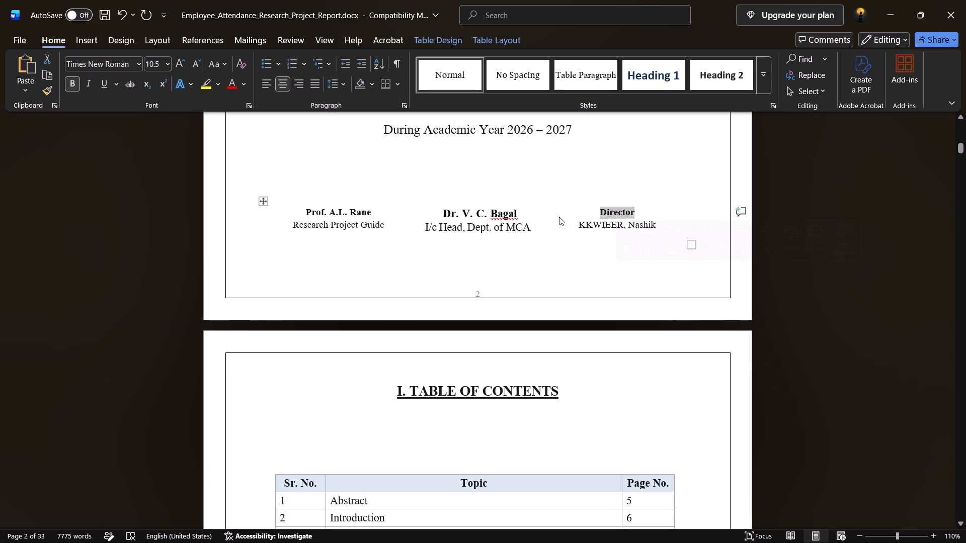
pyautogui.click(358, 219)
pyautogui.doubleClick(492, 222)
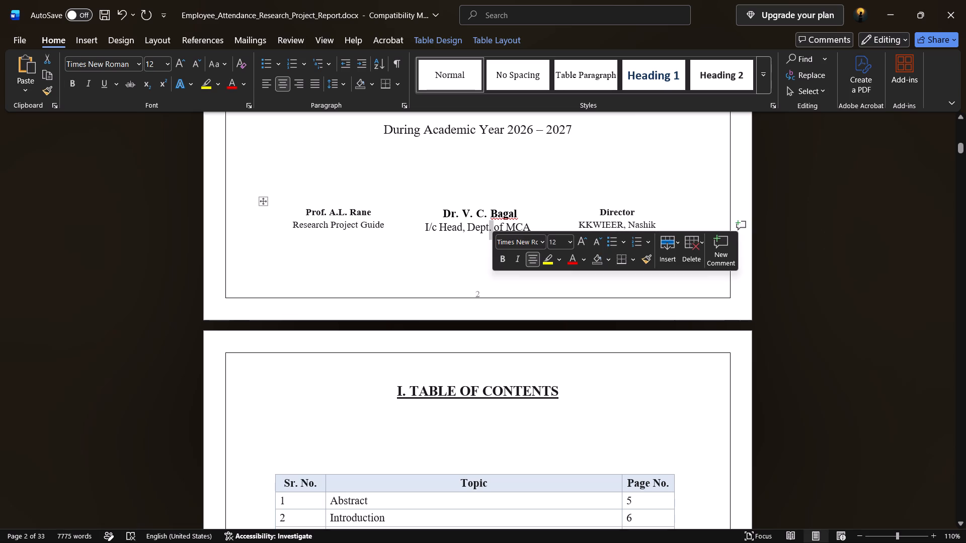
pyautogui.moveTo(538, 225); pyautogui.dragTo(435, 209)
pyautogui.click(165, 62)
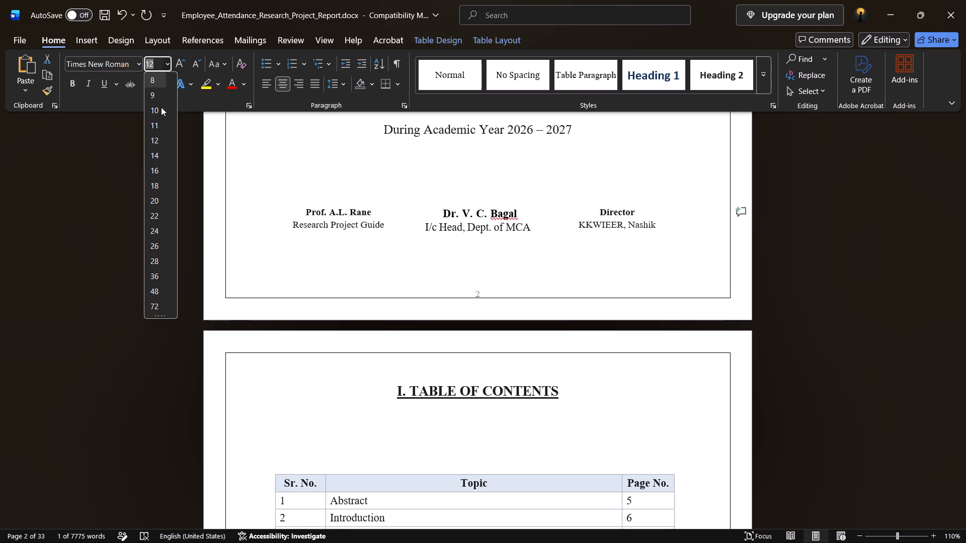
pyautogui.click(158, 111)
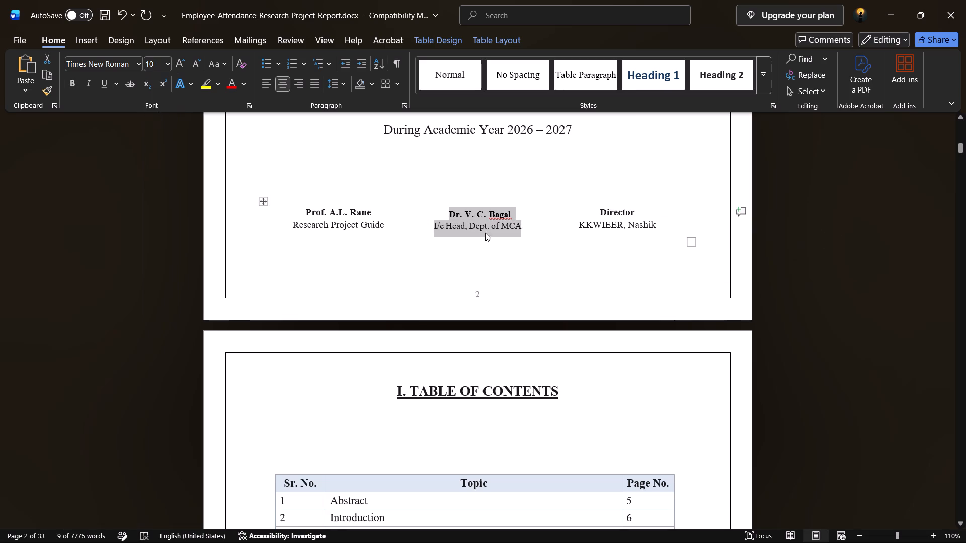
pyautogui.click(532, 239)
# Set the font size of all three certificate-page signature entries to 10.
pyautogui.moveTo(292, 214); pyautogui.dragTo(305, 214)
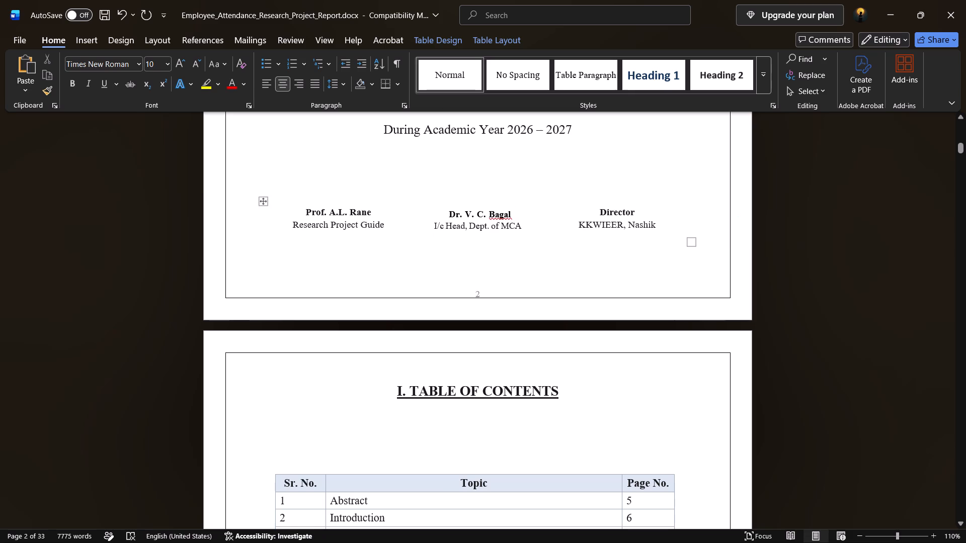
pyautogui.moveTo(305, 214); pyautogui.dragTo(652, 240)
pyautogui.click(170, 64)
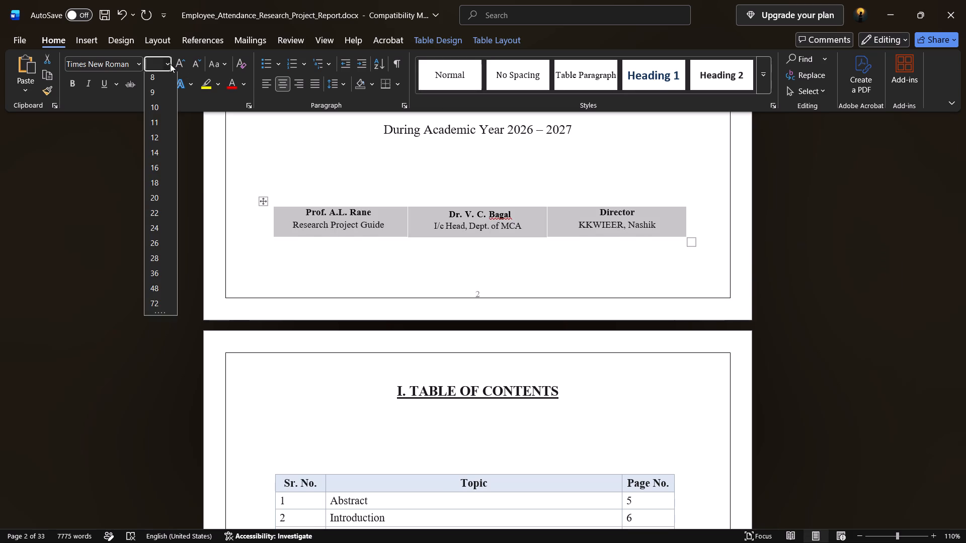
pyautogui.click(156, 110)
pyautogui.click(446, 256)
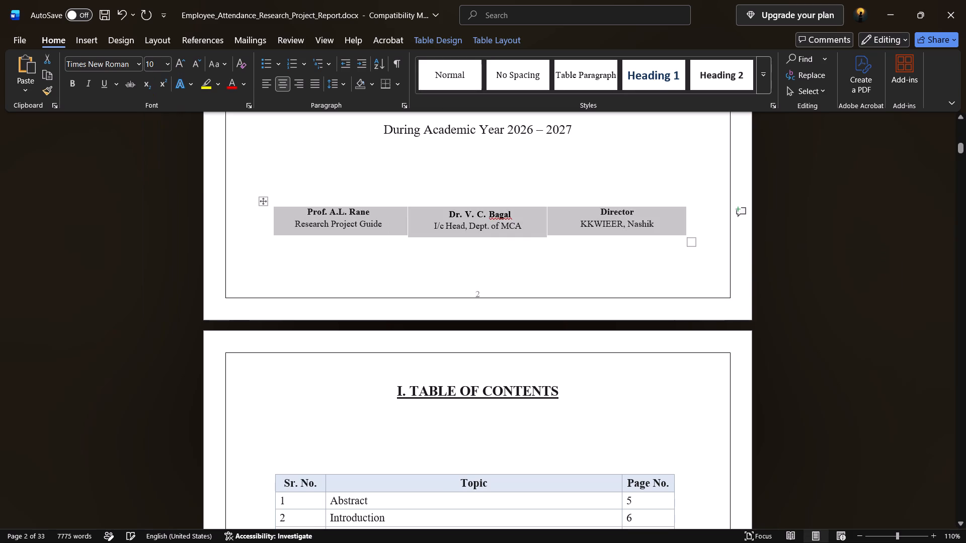
# Set the font size of all three certificate-page signature entries to 11 and save the report.
pyautogui.scroll(2, 446, 256)
pyautogui.scroll(-1, 446, 256)
pyautogui.scroll(2, 446, 256)
pyautogui.scroll(-1, 446, 256)
pyautogui.scroll(2, 446, 256)
pyautogui.scroll(-2, 446, 256)
pyautogui.scroll(1, 446, 256)
pyautogui.scroll(-2, 446, 256)
pyautogui.scroll(1, 446, 256)
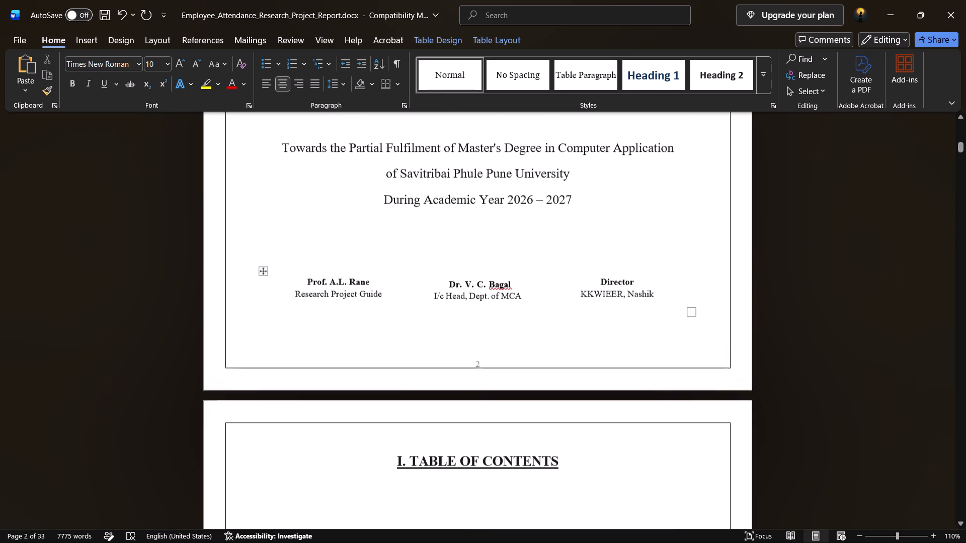
pyautogui.click(447, 200)
pyautogui.moveTo(296, 277); pyautogui.dragTo(311, 278)
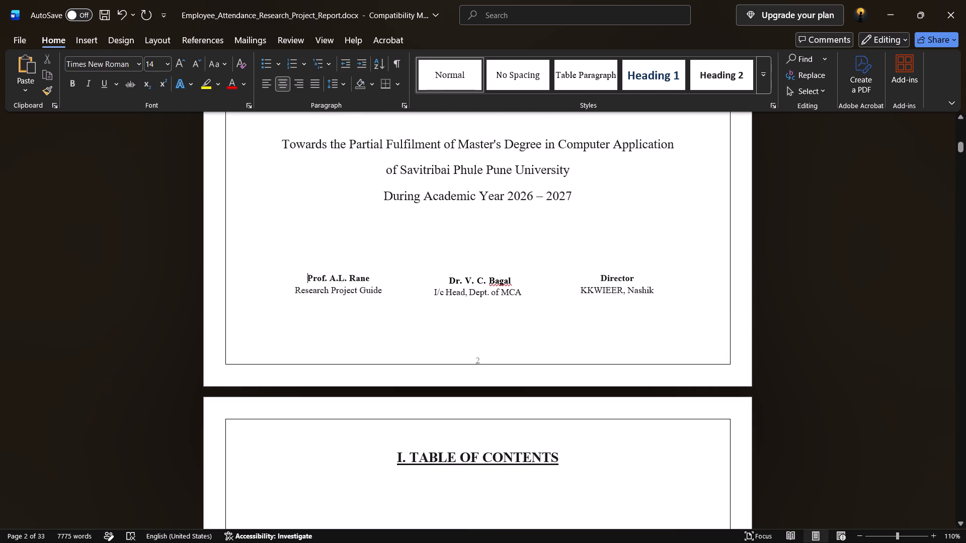
pyautogui.moveTo(311, 278); pyautogui.dragTo(692, 308)
pyautogui.click(167, 64)
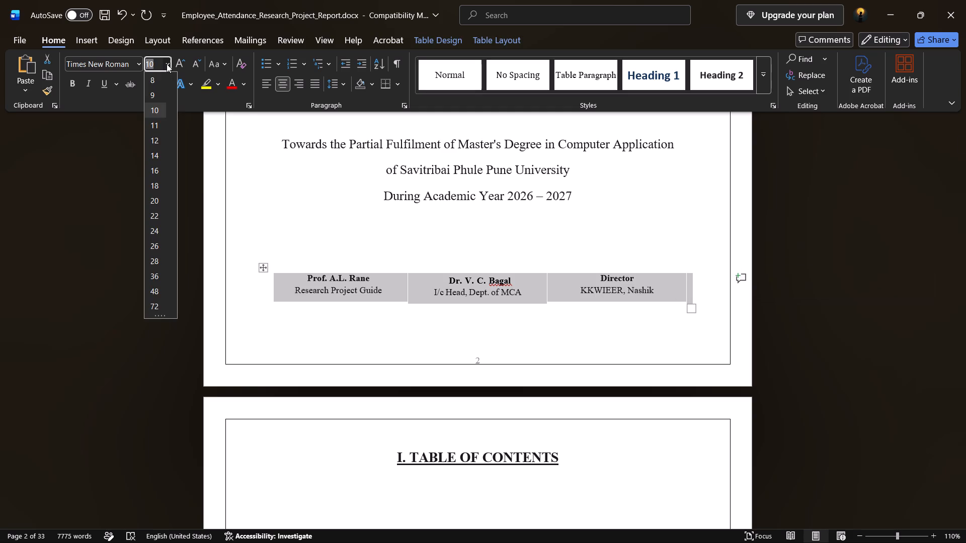
pyautogui.click(156, 120)
pyautogui.click(498, 311)
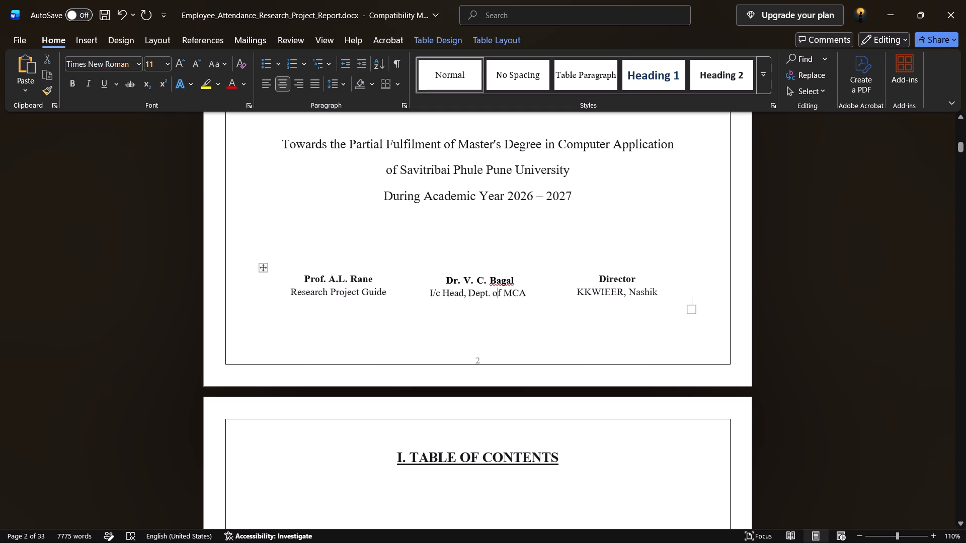
pyautogui.hotkey('ctrl', 's')
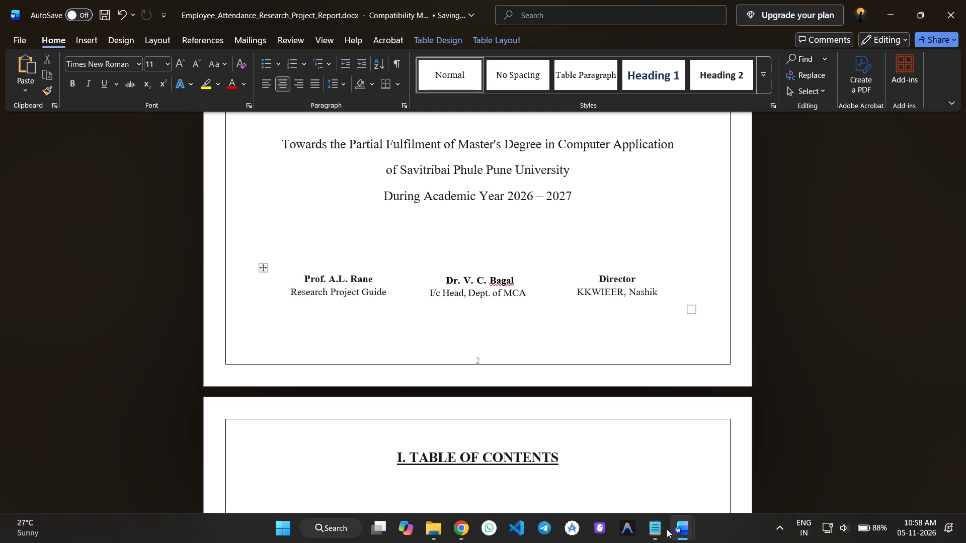
# In the Notepad suggestions, remove the empty bullet after the Roll Number item and insert a blank line after the HOD and Principal Sir item.
pyautogui.click(659, 525)
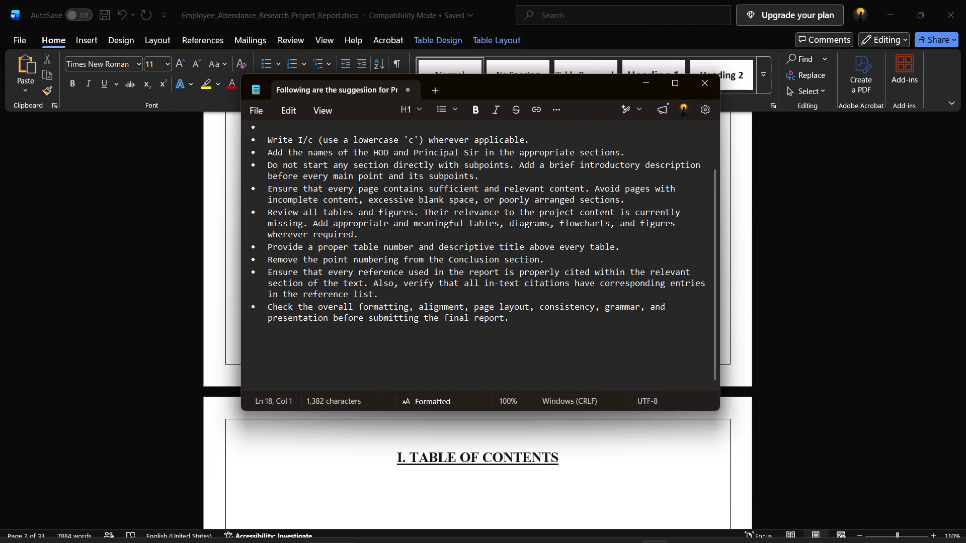
pyautogui.scroll(5, 393, 245)
pyautogui.click(391, 225)
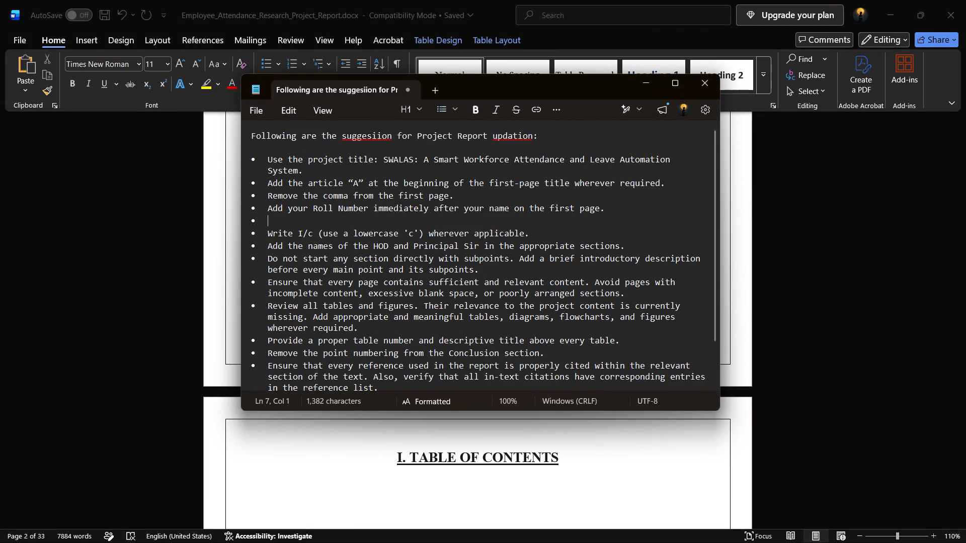
pyautogui.press('BackSpace')
pyautogui.press('BackSpace')
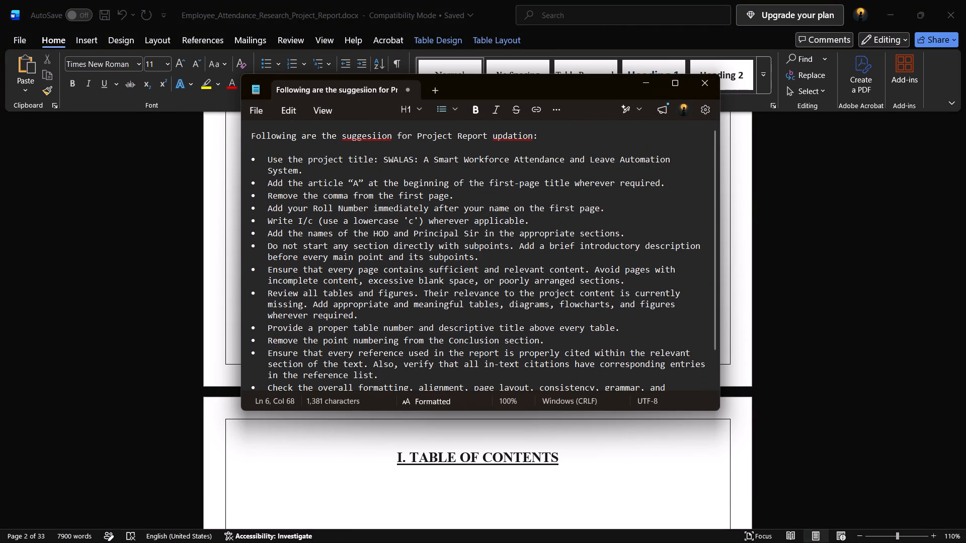
pyautogui.click(630, 231)
pyautogui.press('Return')
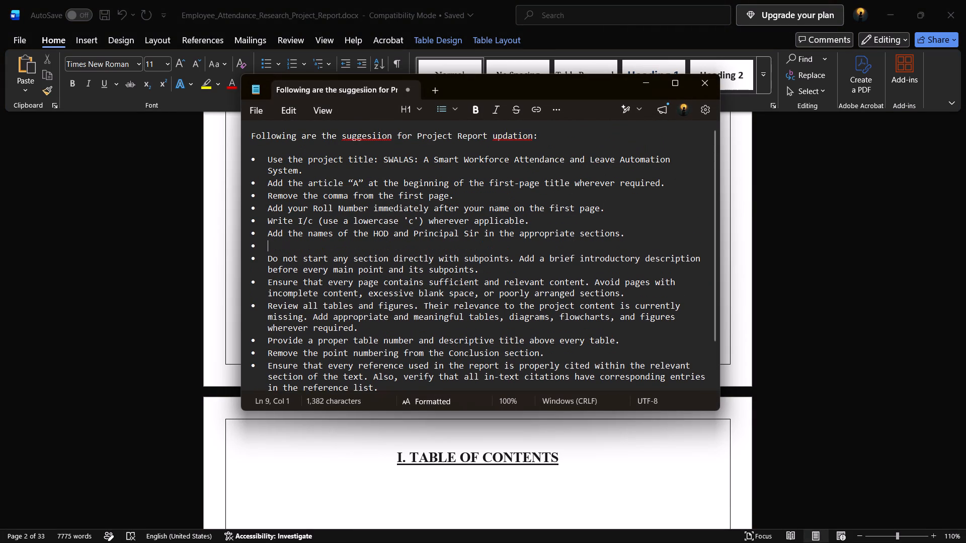
pyautogui.press('BackSpace')
# Read through the remaining Notepad suggestions on introductory descriptions, page content, tables and figures, Conclusion numbering, references and formatting.
pyautogui.click(512, 269)
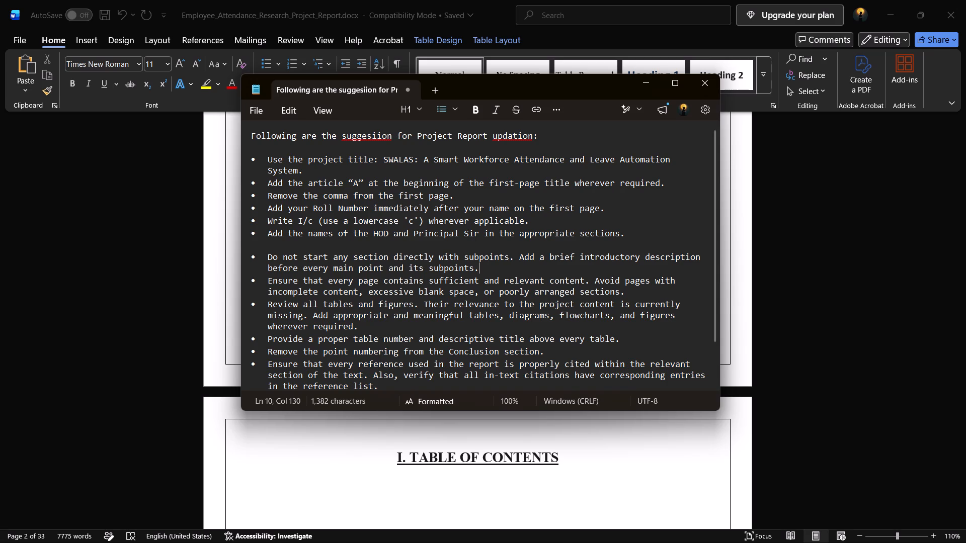
pyautogui.moveTo(595, 279); pyautogui.dragTo(632, 295)
pyautogui.click(632, 295)
pyautogui.moveTo(632, 295); pyautogui.dragTo(257, 282)
pyautogui.click(257, 282)
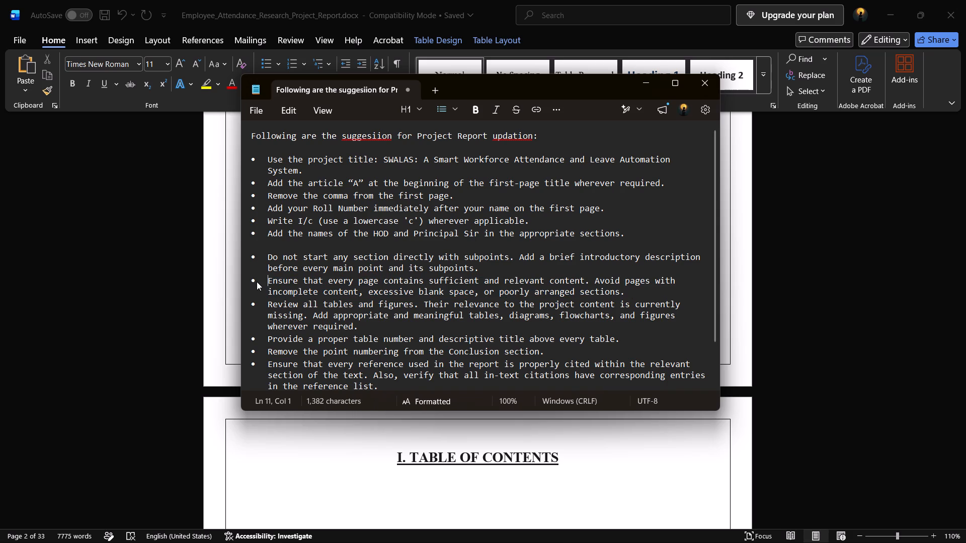
pyautogui.click(262, 277)
pyautogui.moveTo(628, 294); pyautogui.dragTo(359, 281)
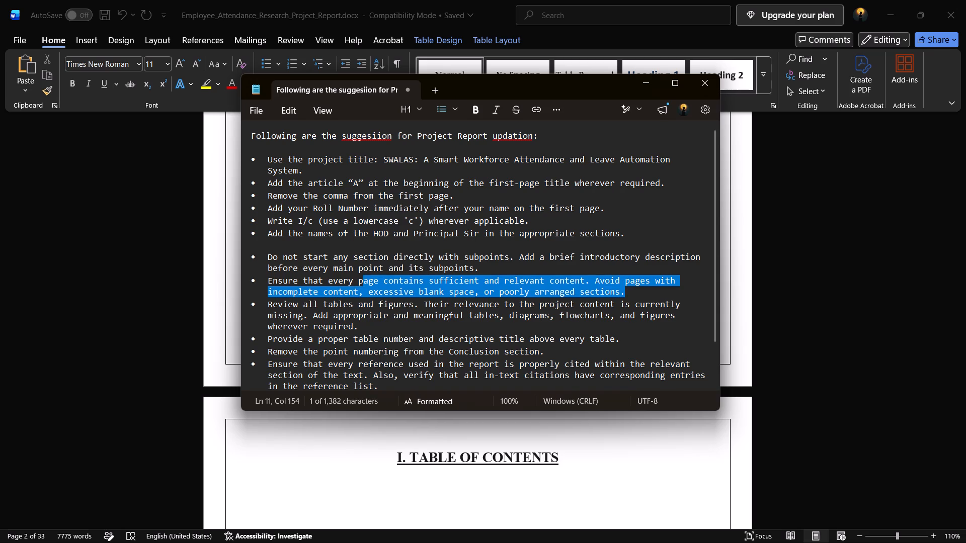
pyautogui.moveTo(359, 281); pyautogui.dragTo(641, 292)
pyautogui.click(641, 292)
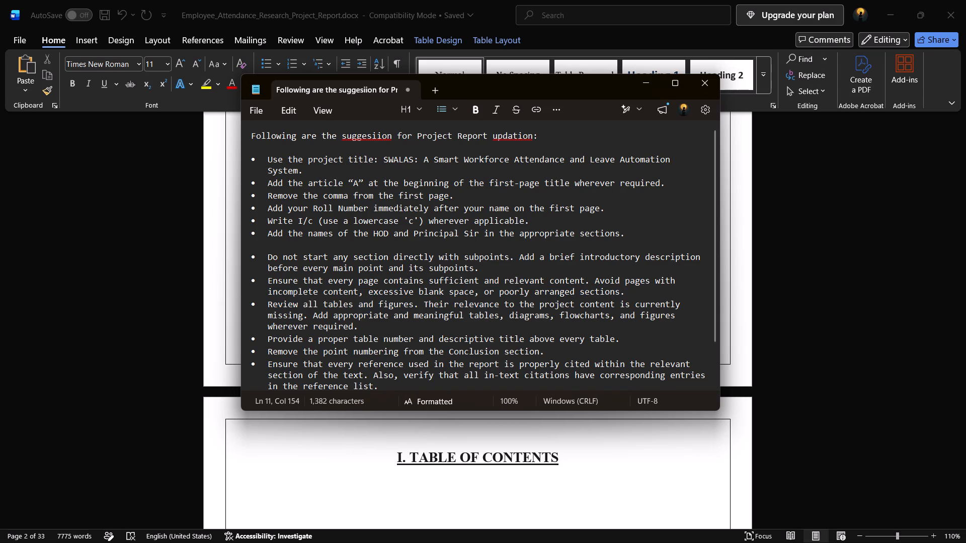
pyautogui.scroll(-2, 641, 292)
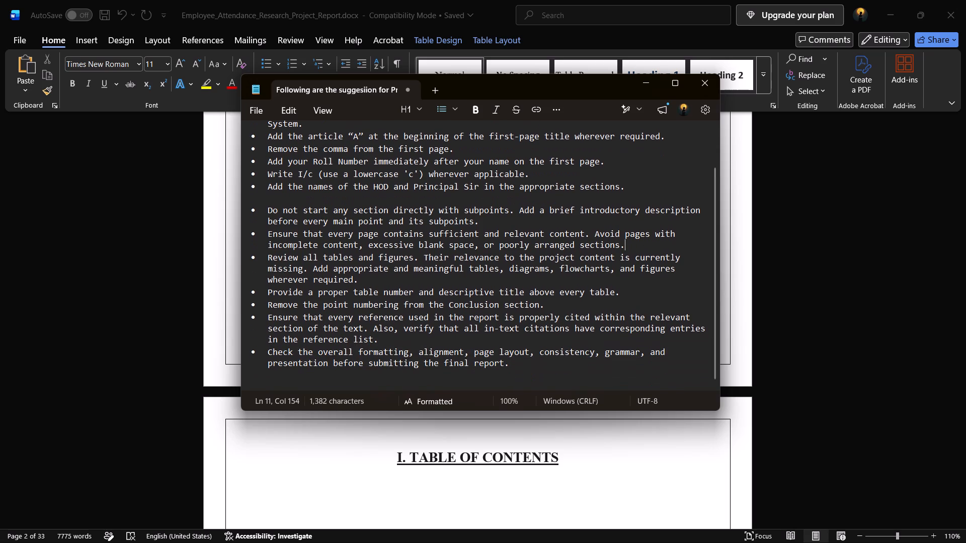
pyautogui.moveTo(606, 278); pyautogui.dragTo(606, 306)
pyautogui.click(606, 306)
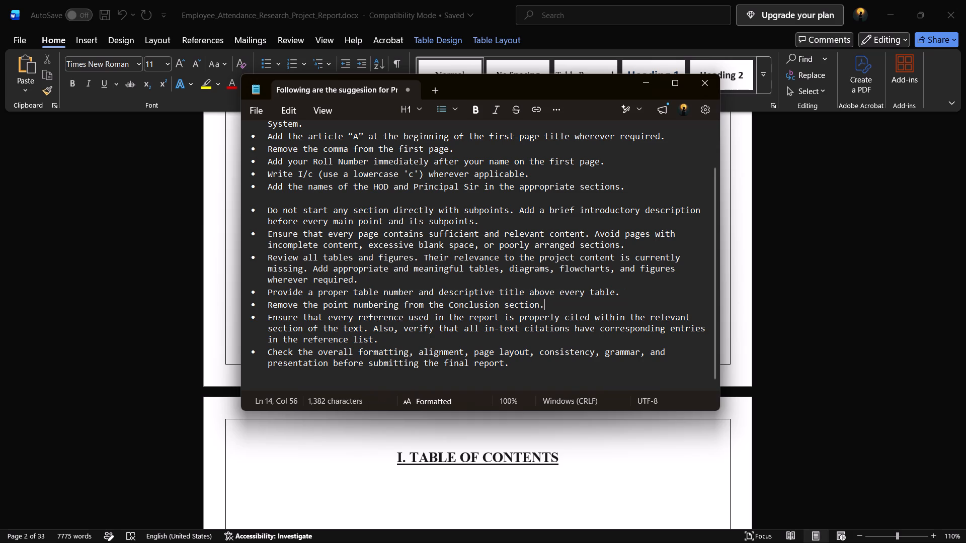
# Back in the Word report, remove the number "26." from the CONCLUSION heading and save the report.
pyautogui.click(769, 279)
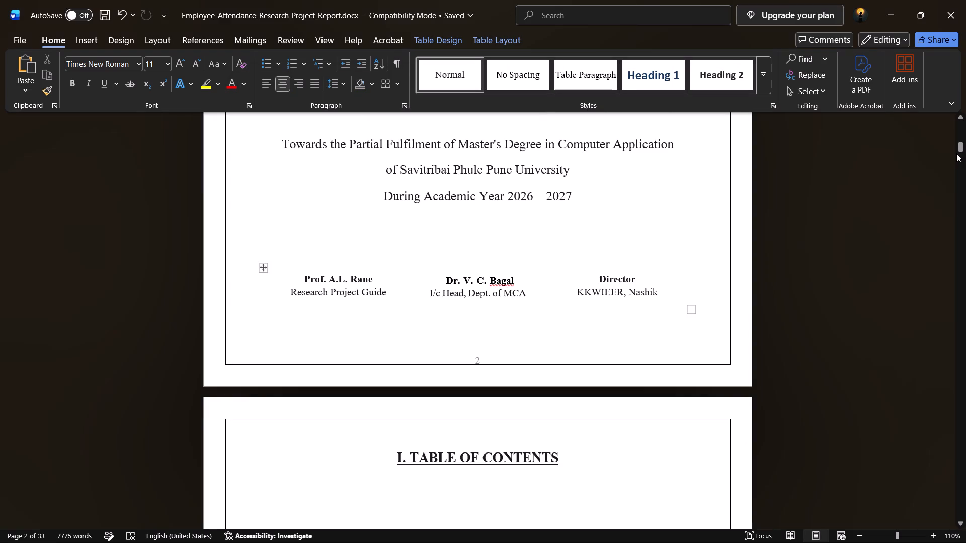
pyautogui.moveTo(960, 148); pyautogui.dragTo(965, 425)
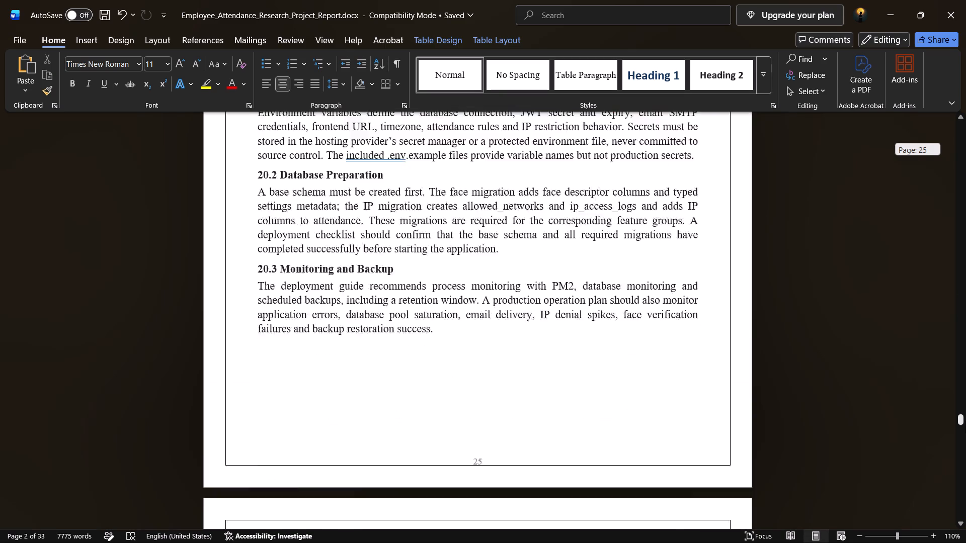
pyautogui.moveTo(965, 425); pyautogui.dragTo(964, 485)
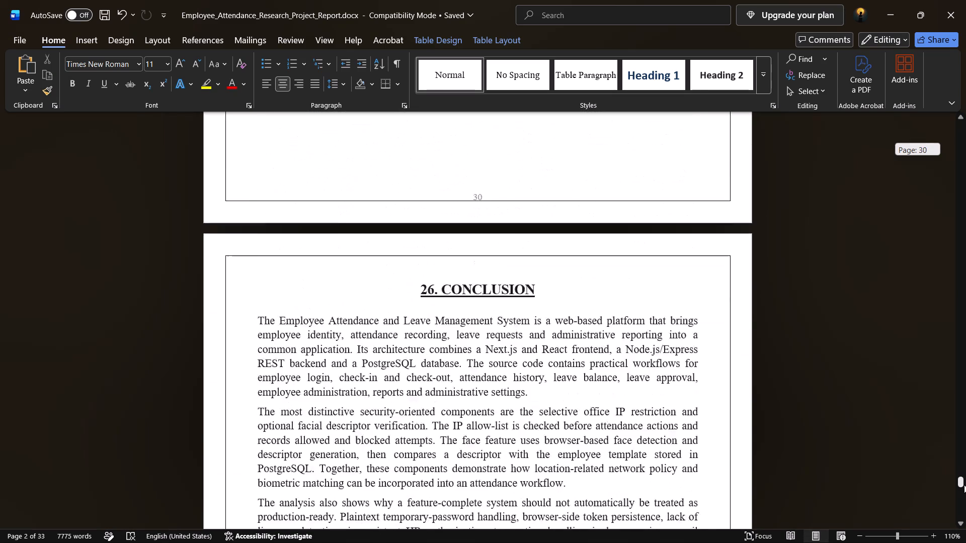
pyautogui.moveTo(964, 485); pyautogui.dragTo(963, 485)
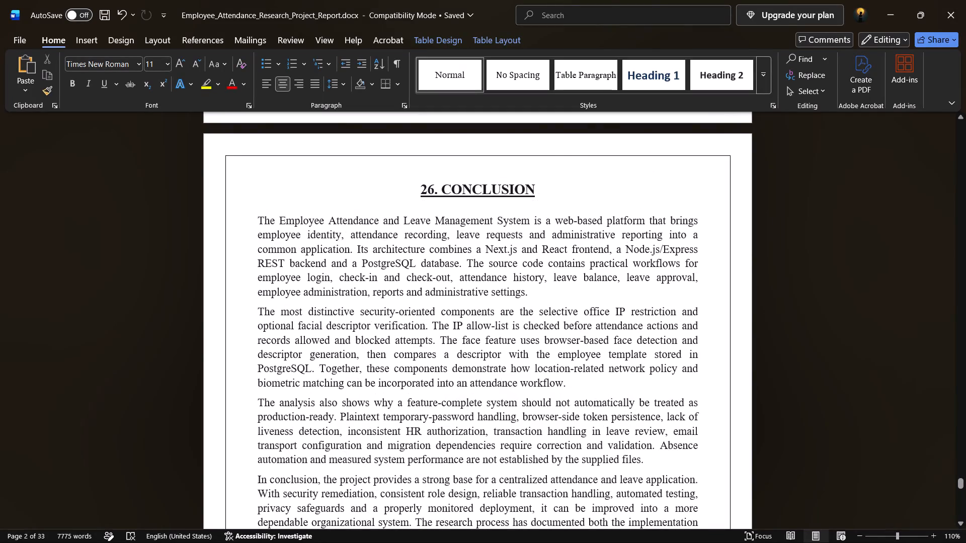
pyautogui.moveTo(441, 189); pyautogui.dragTo(411, 188)
pyautogui.press('BackSpace')
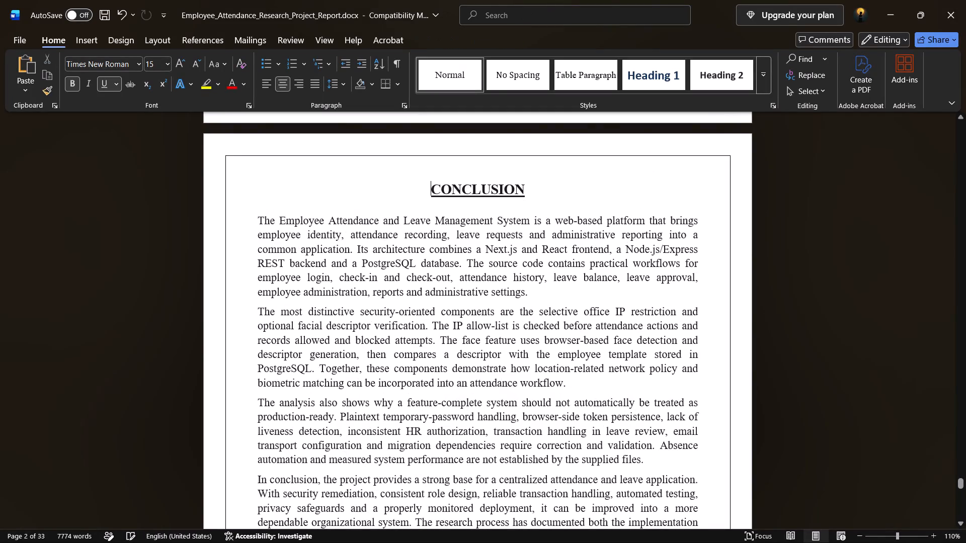
pyautogui.hotkey('ctrl', 's')
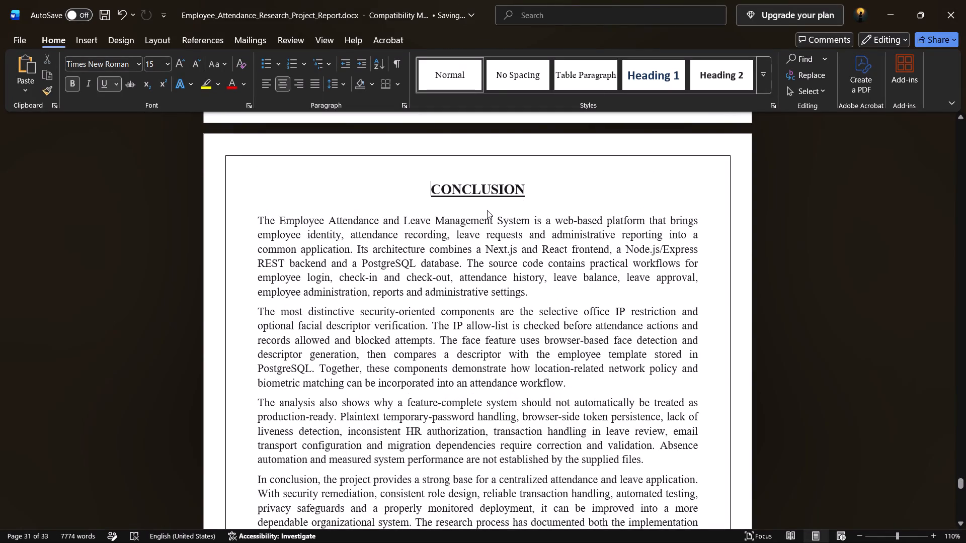
# Delete the empty lines above the REFERENCES heading so that it starts at the top of its page.
pyautogui.moveTo(958, 483); pyautogui.dragTo(959, 493)
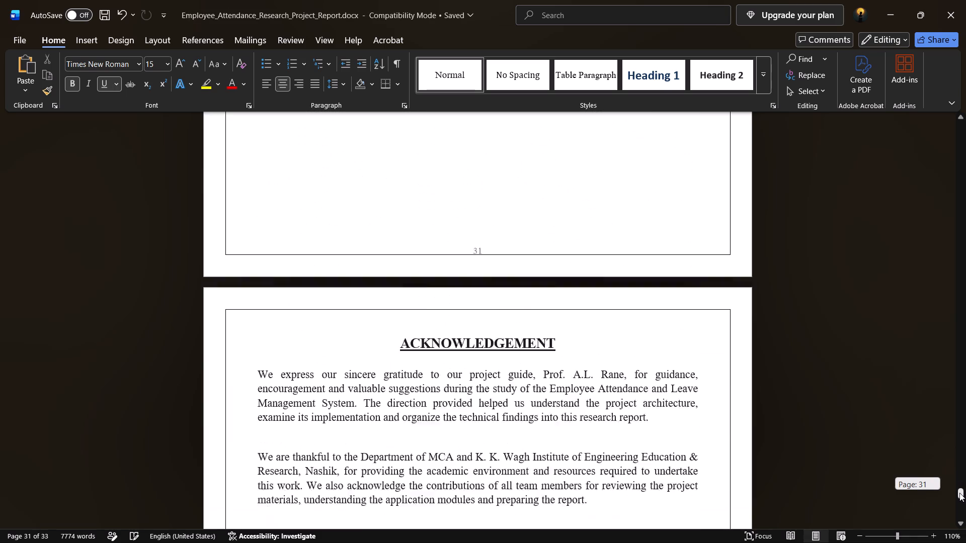
pyautogui.moveTo(959, 493); pyautogui.dragTo(959, 506)
pyautogui.moveTo(495, 203); pyautogui.dragTo(494, 187)
pyautogui.press('BackSpace')
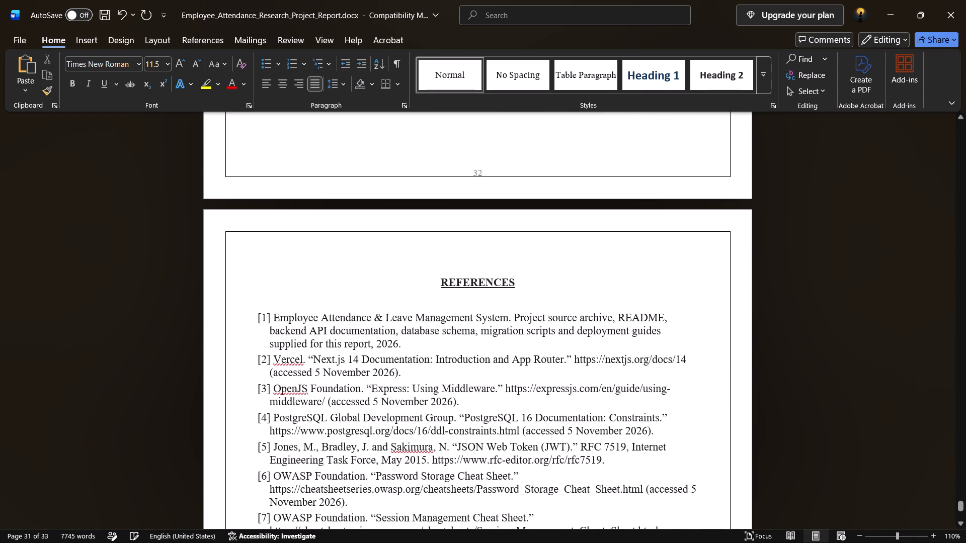
pyautogui.click(456, 260)
pyautogui.press('BackSpace')
pyautogui.press('BackSpace')
pyautogui.press('BackSpace')
pyautogui.click(421, 285)
pyautogui.press('BackSpace')
pyautogui.press('BackSpace')
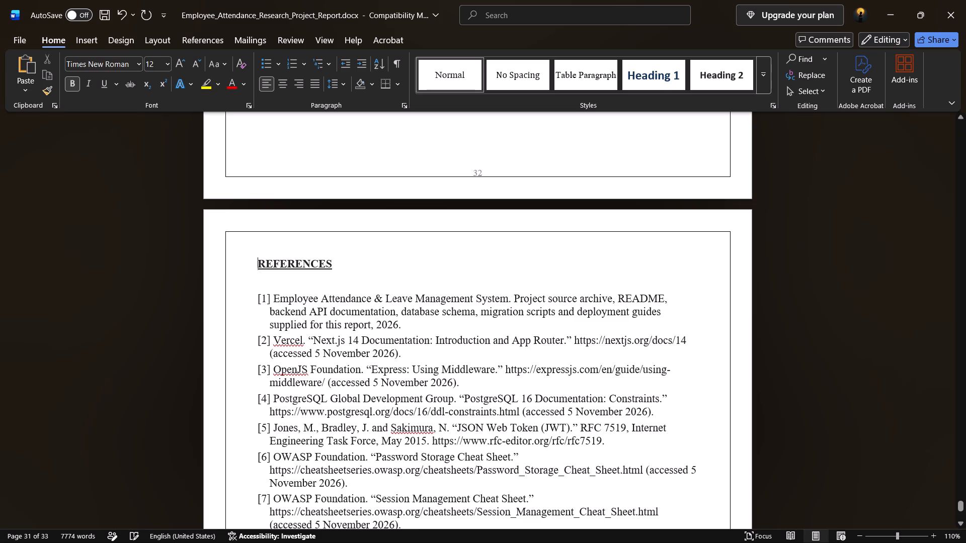
# Centre the REFERENCES heading and save the report.
pyautogui.moveTo(406, 265); pyautogui.dragTo(237, 260)
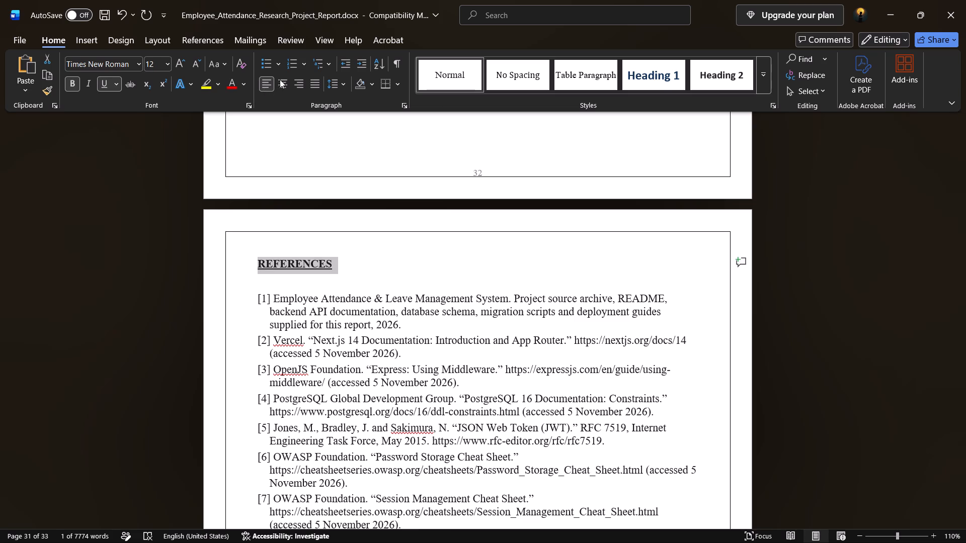
pyautogui.click(280, 79)
pyautogui.click(120, 288)
pyautogui.hotkey('ctrl', 's')
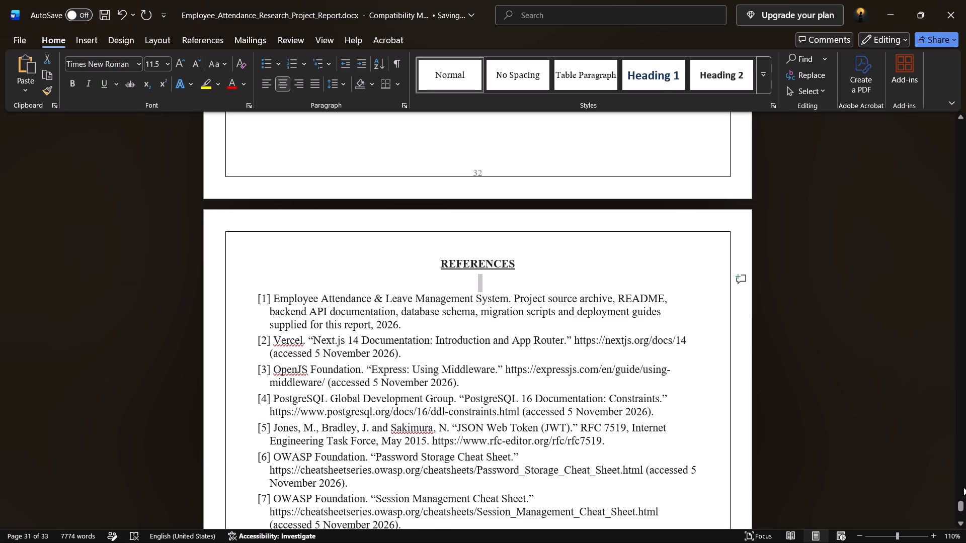
# Look back through the report's pages from the References to the Testing Strategy and Validation Status section.
pyautogui.moveTo(961, 504); pyautogui.dragTo(960, 496)
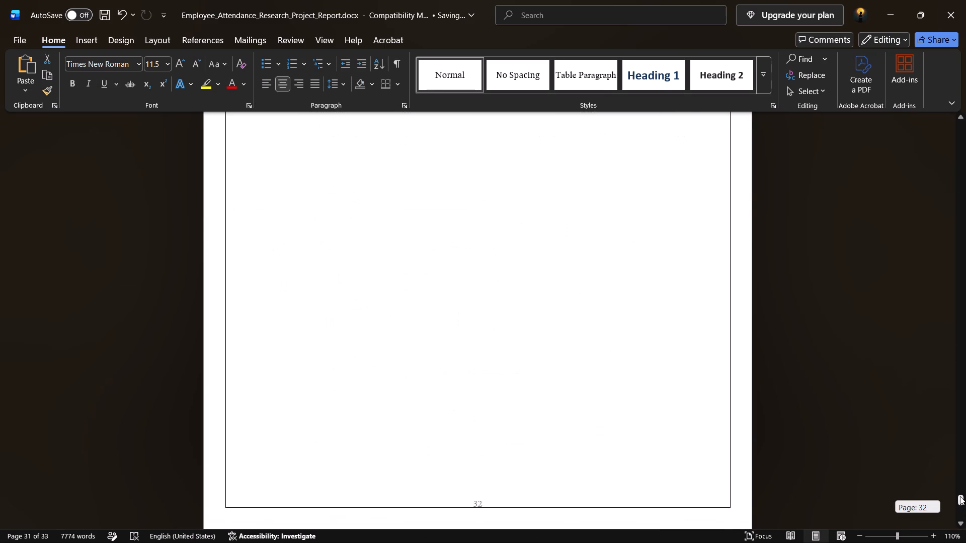
pyautogui.moveTo(960, 496); pyautogui.dragTo(960, 471)
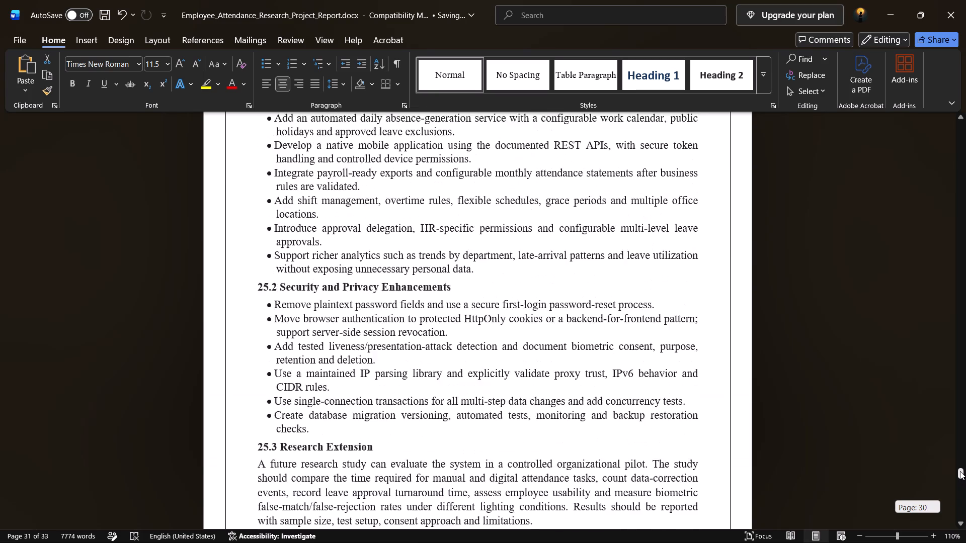
pyautogui.moveTo(960, 471); pyautogui.dragTo(960, 468)
pyautogui.scroll(1, 752, 253)
pyautogui.scroll(-1, 752, 253)
pyautogui.scroll(3, 752, 253)
pyautogui.scroll(-2, 752, 253)
pyautogui.scroll(2, 752, 253)
pyautogui.scroll(-1, 752, 253)
pyautogui.scroll(1, 752, 253)
pyautogui.scroll(-1, 752, 253)
pyautogui.scroll(1, 752, 253)
pyautogui.scroll(-1, 752, 253)
pyautogui.scroll(2, 752, 253)
pyautogui.moveTo(959, 466); pyautogui.dragTo(959, 458)
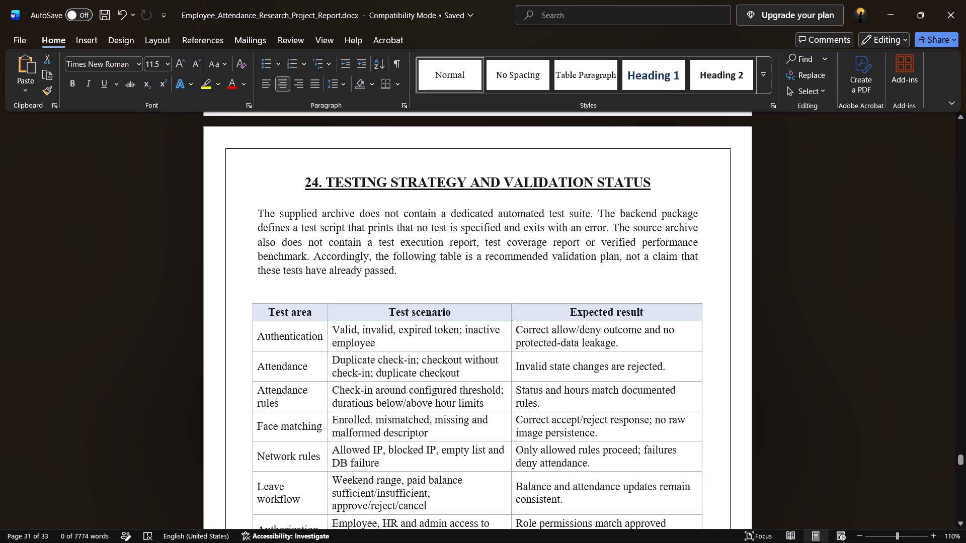
# Switch to Notepad and re-read the remaining suggestions, including those on tables, figures and Conclusion numbering.
pyautogui.click(650, 528)
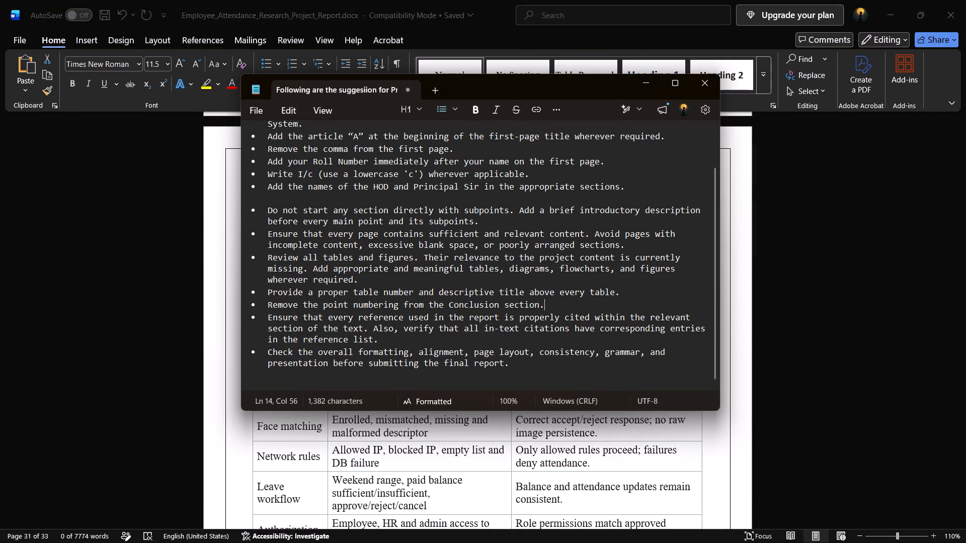
pyautogui.click(495, 280)
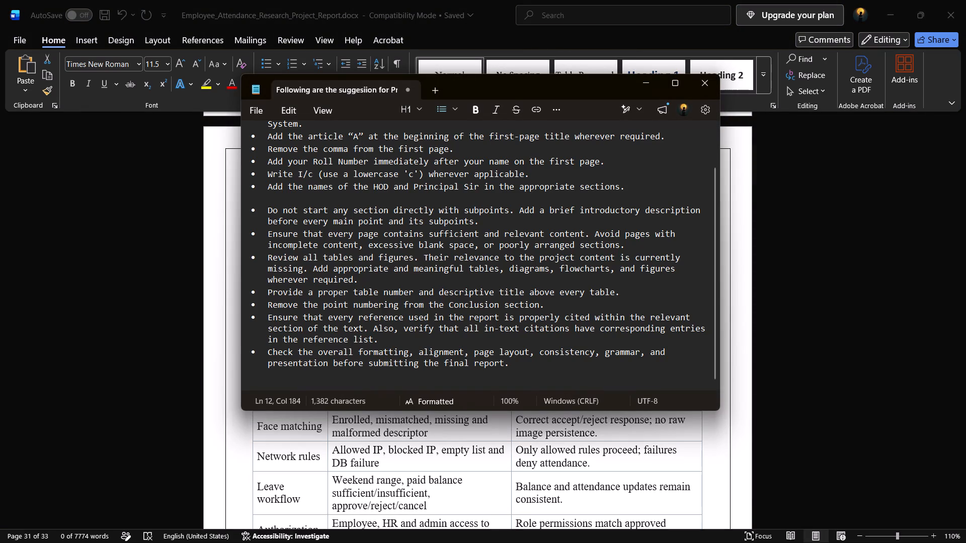
pyautogui.click(564, 301)
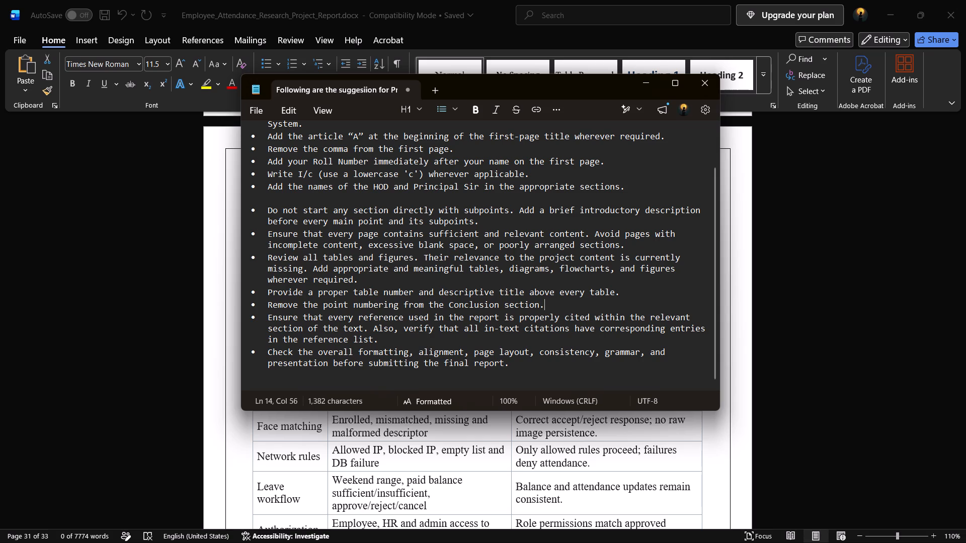
pyautogui.click(526, 279)
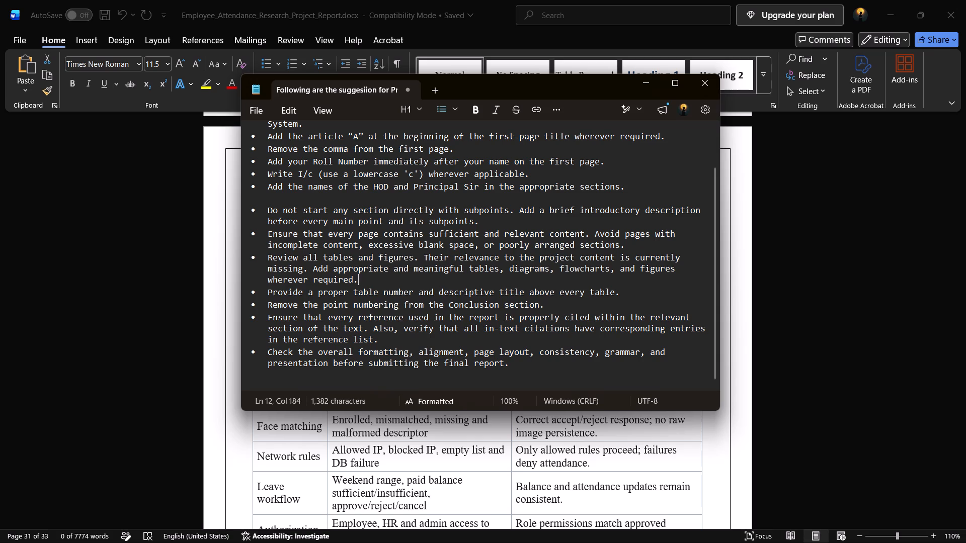
pyautogui.click(398, 199)
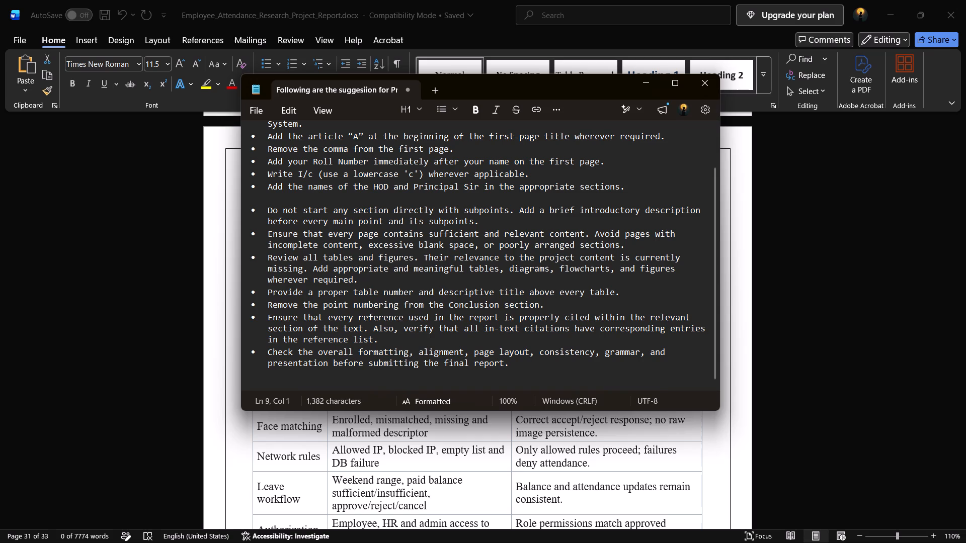
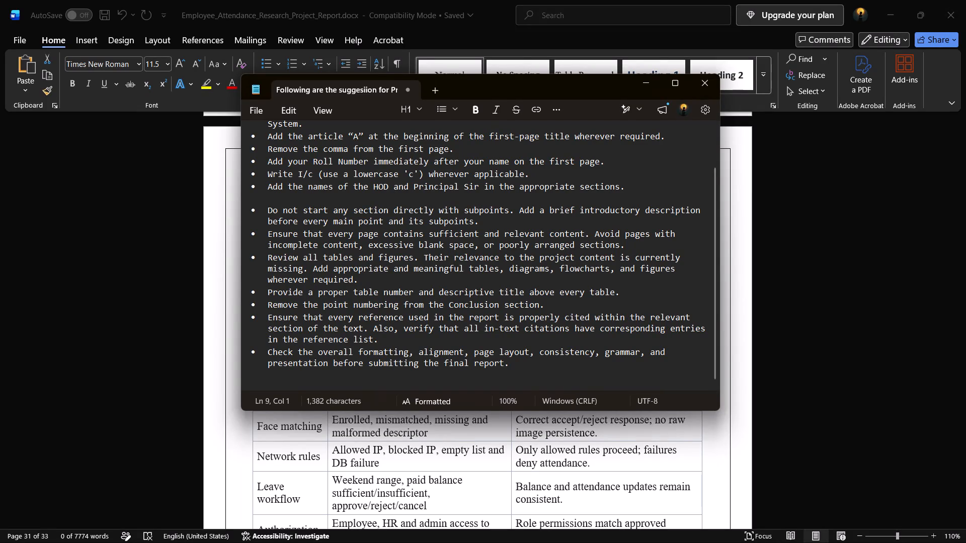
# Re-read the suggestions on reviewing tables and figures and on adding a number and title above every table.
pyautogui.moveTo(419, 258); pyautogui.dragTo(423, 279)
pyautogui.click(423, 279)
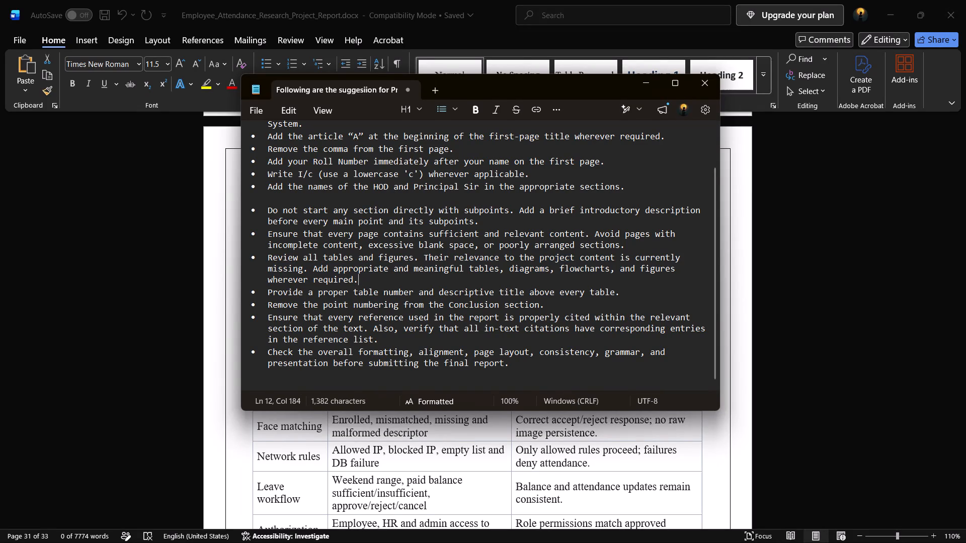
pyautogui.moveTo(423, 279); pyautogui.dragTo(265, 259)
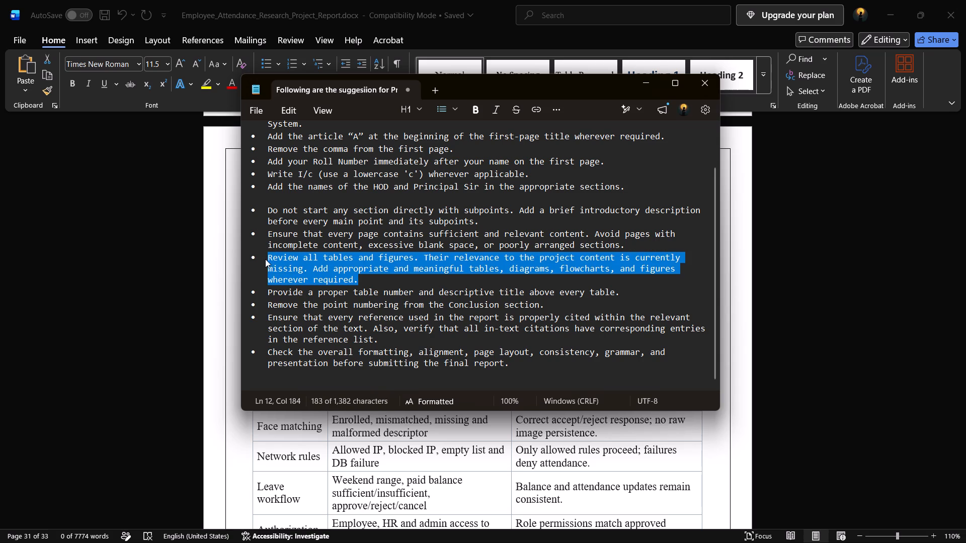
pyautogui.click(384, 276)
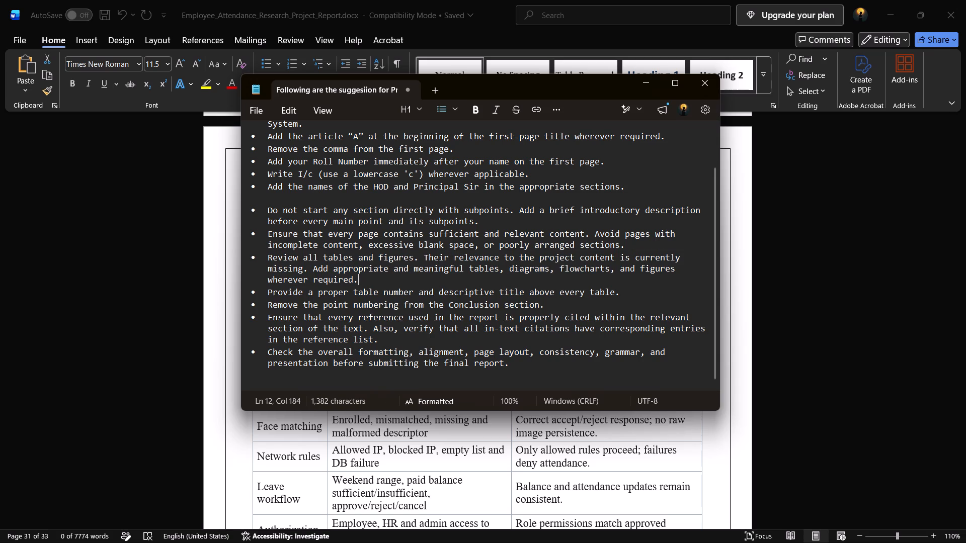
pyautogui.moveTo(637, 294); pyautogui.dragTo(271, 294)
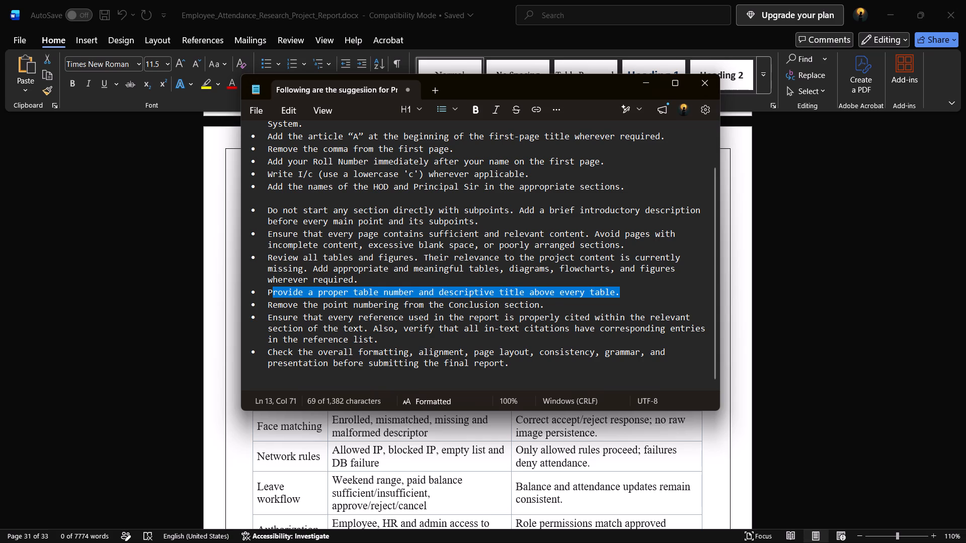
pyautogui.click(541, 280)
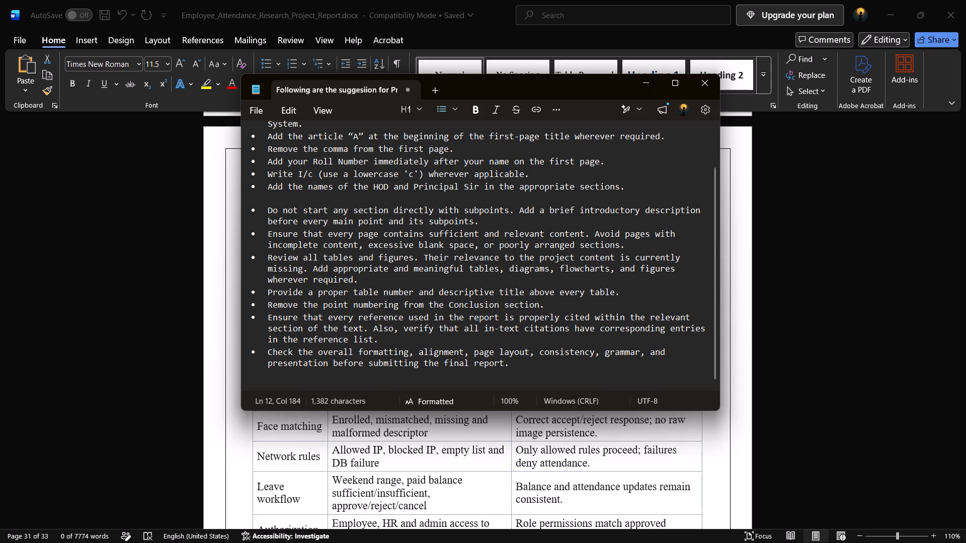
pyautogui.moveTo(371, 280); pyautogui.dragTo(271, 199)
pyautogui.click(271, 199)
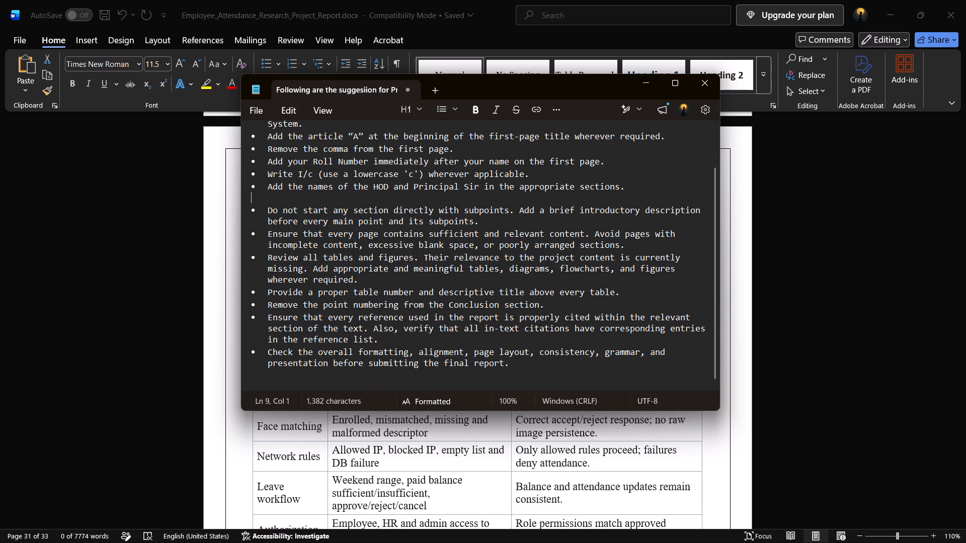
# Delete the empty line at the end of the suggestions list.
pyautogui.moveTo(271, 197); pyautogui.dragTo(546, 378)
pyautogui.click(546, 378)
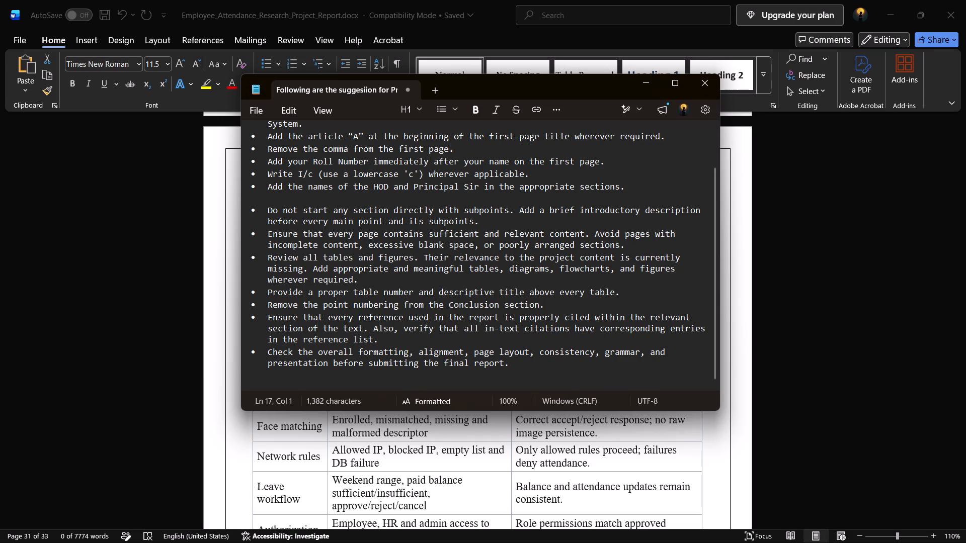
pyautogui.press('BackSpace')
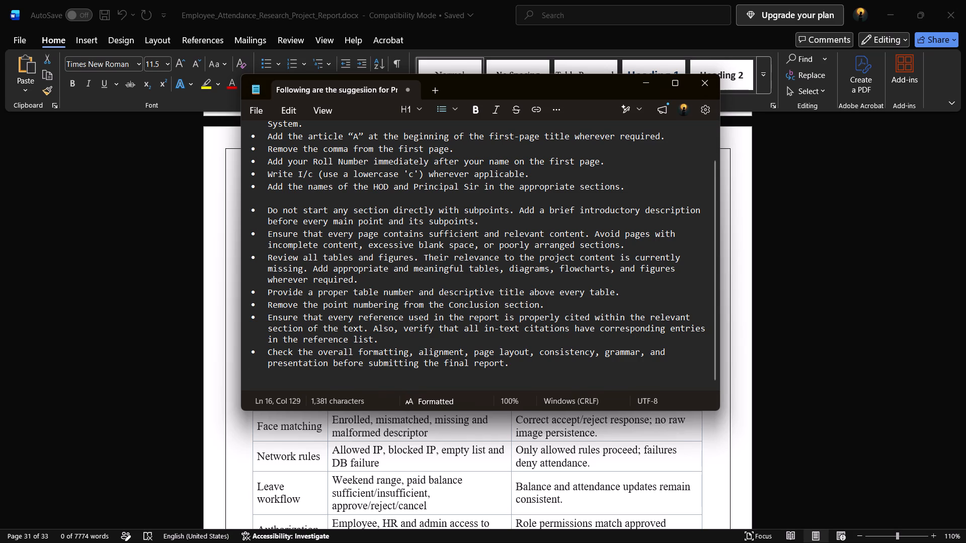
# Insert an extra blank line between the upper group of suggestions and the group starting with "Do not start any section directly with subpoints".
pyautogui.moveTo(715, 268); pyautogui.dragTo(715, 233)
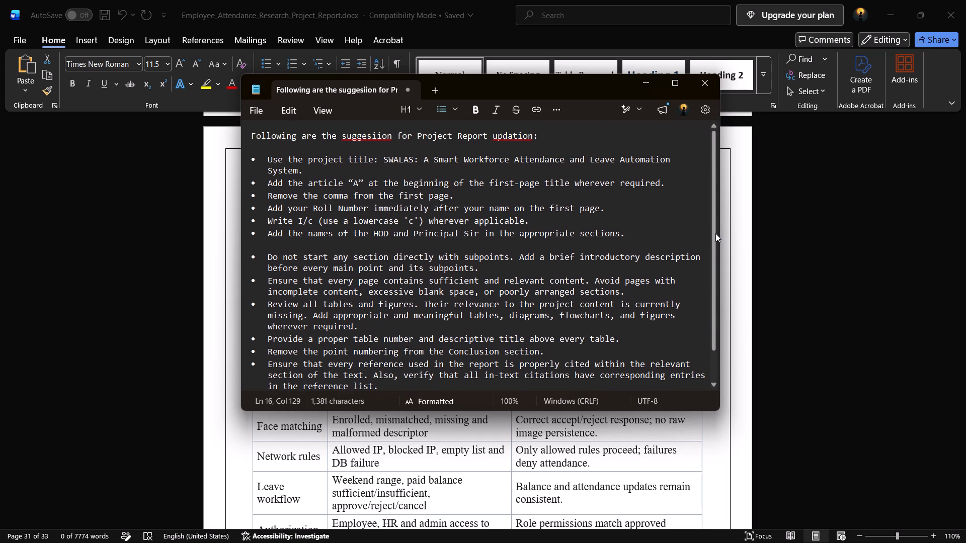
pyautogui.moveTo(715, 233); pyautogui.dragTo(715, 231)
pyautogui.moveTo(713, 221); pyautogui.dragTo(712, 224)
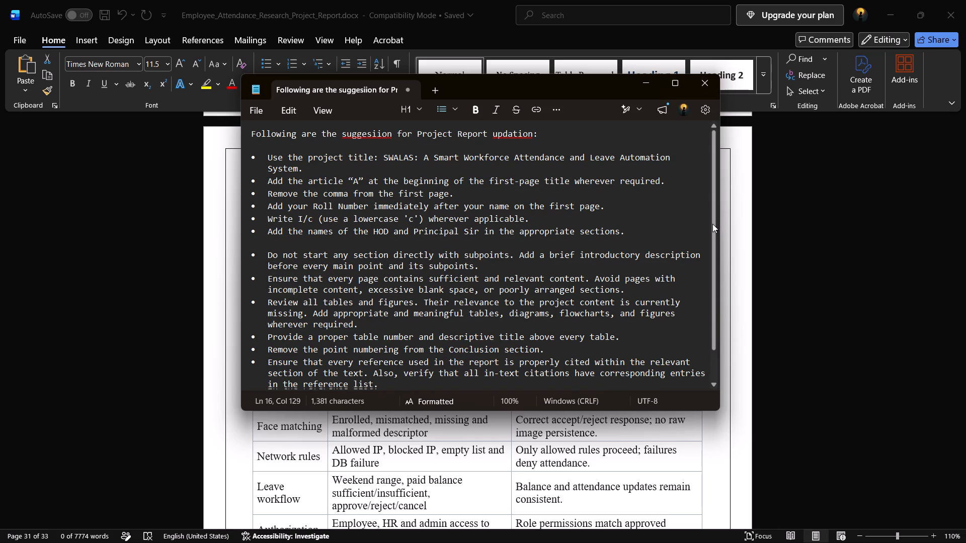
pyautogui.moveTo(712, 224); pyautogui.dragTo(712, 233)
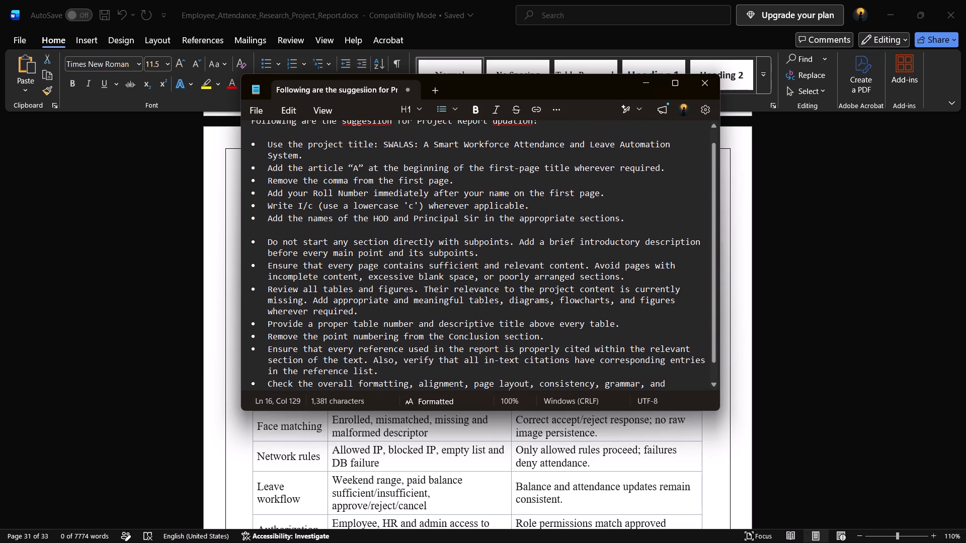
pyautogui.click(615, 232)
pyautogui.press('Return')
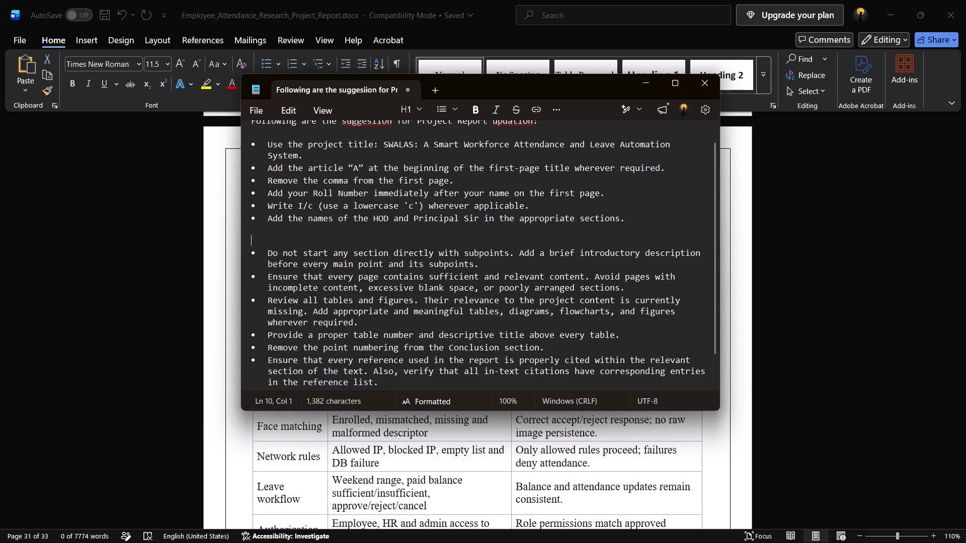
# Read through the lower group of suggestions, from the one on section introductions to the one on overall formatting.
pyautogui.moveTo(514, 253); pyautogui.dragTo(519, 253)
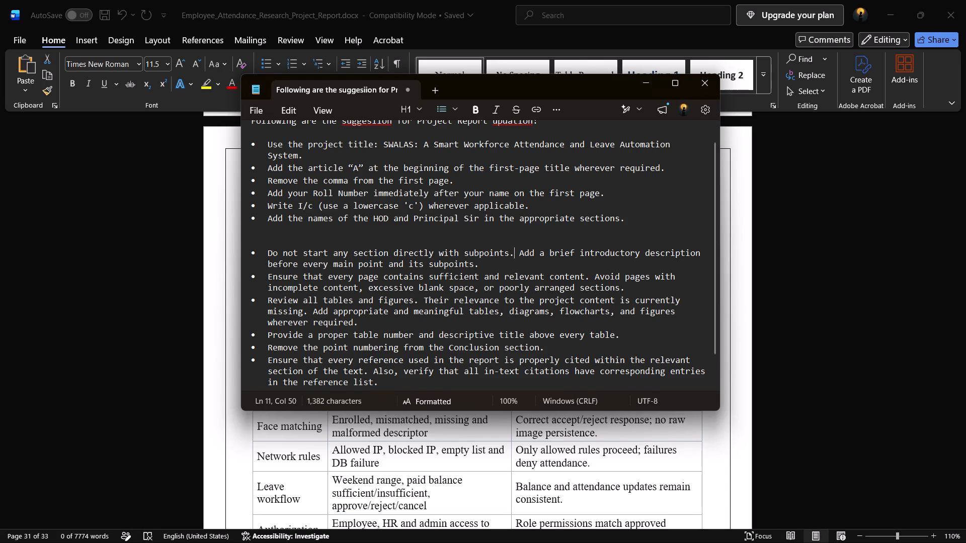
pyautogui.moveTo(519, 253); pyautogui.dragTo(520, 253)
pyautogui.click(514, 264)
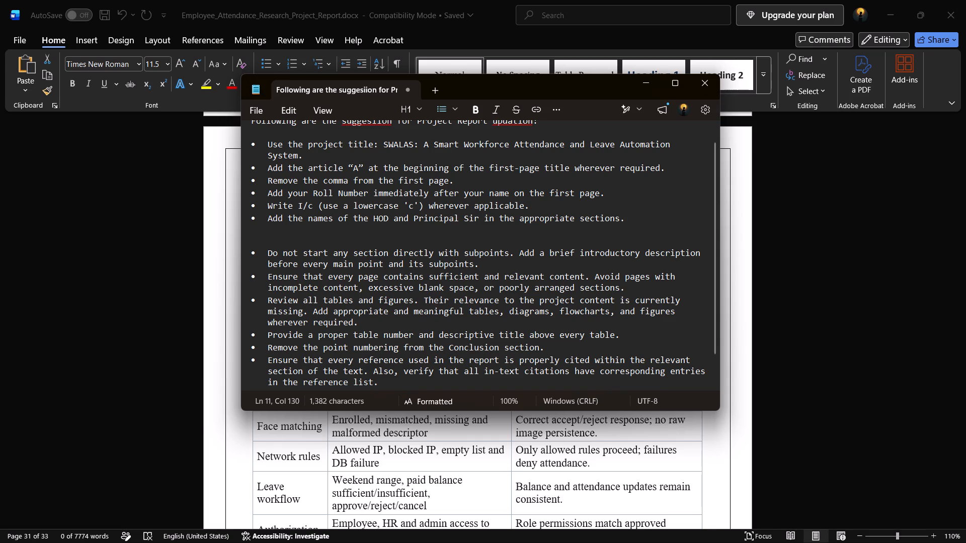
pyautogui.click(504, 241)
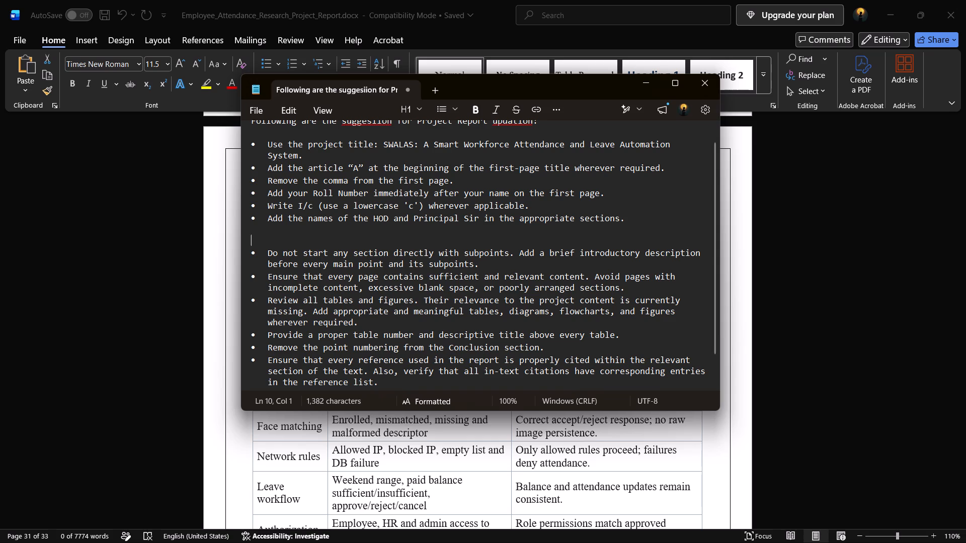
pyautogui.click(501, 229)
pyautogui.scroll(3, 519, 266)
pyautogui.scroll(-2, 520, 271)
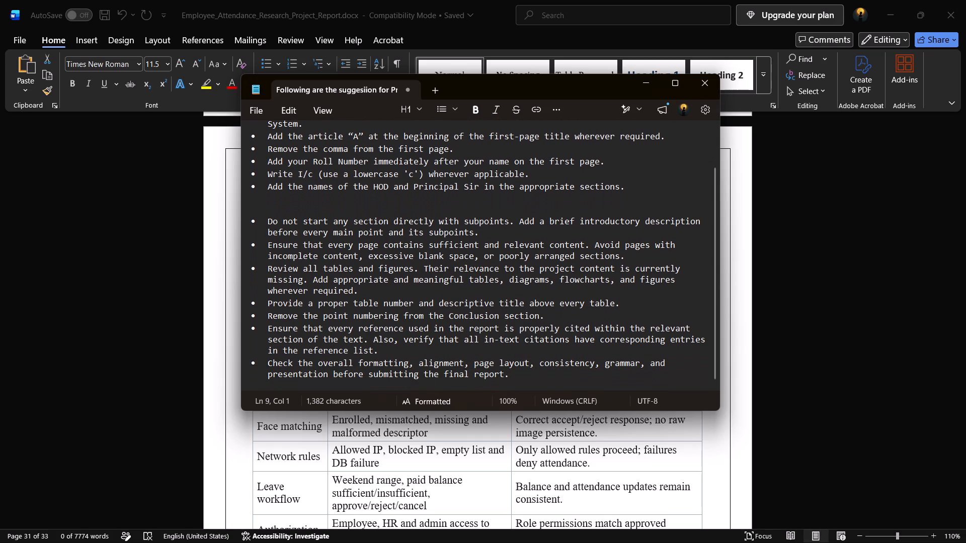
# Move the suggestion "Remove the point numbering from the Conclusion section." to the end of the upper group, below the HOD and Principal item.
pyautogui.click(413, 209)
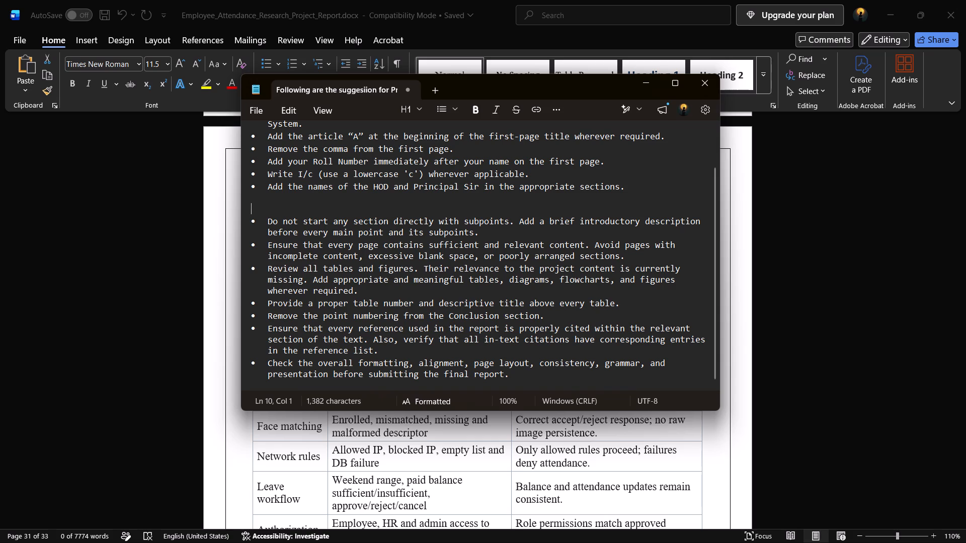
pyautogui.moveTo(547, 317); pyautogui.dragTo(173, 305)
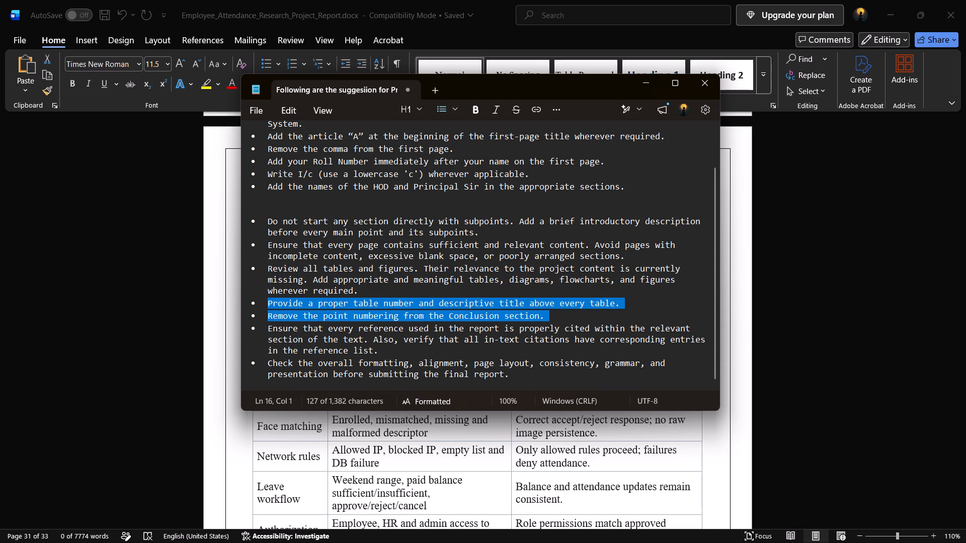
pyautogui.moveTo(173, 305); pyautogui.dragTo(170, 310)
pyautogui.hotkey('ctrl', 'x')
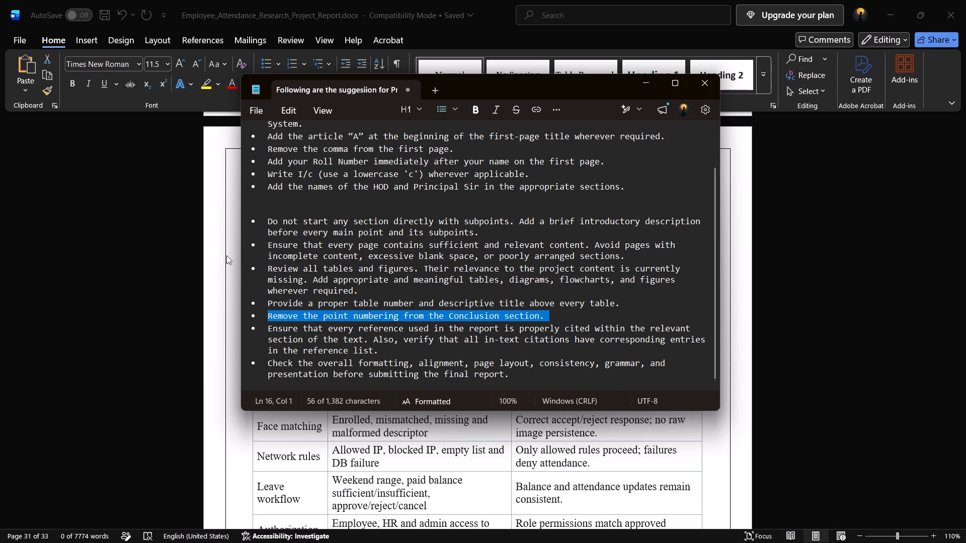
pyautogui.click(256, 193)
pyautogui.hotkey('ctrl', 'v')
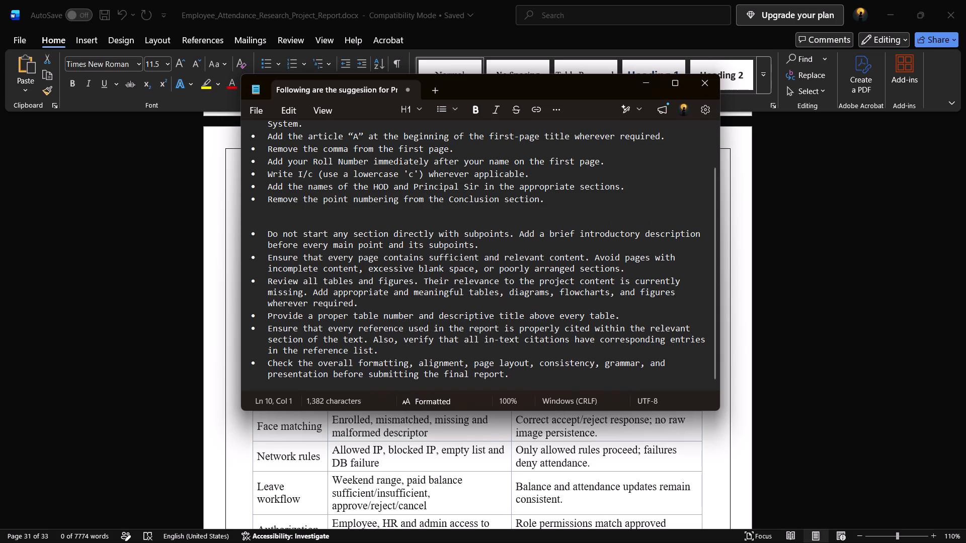
# Review both groups of suggestions to check which items remain in the lower group.
pyautogui.scroll(-1, 403, 317)
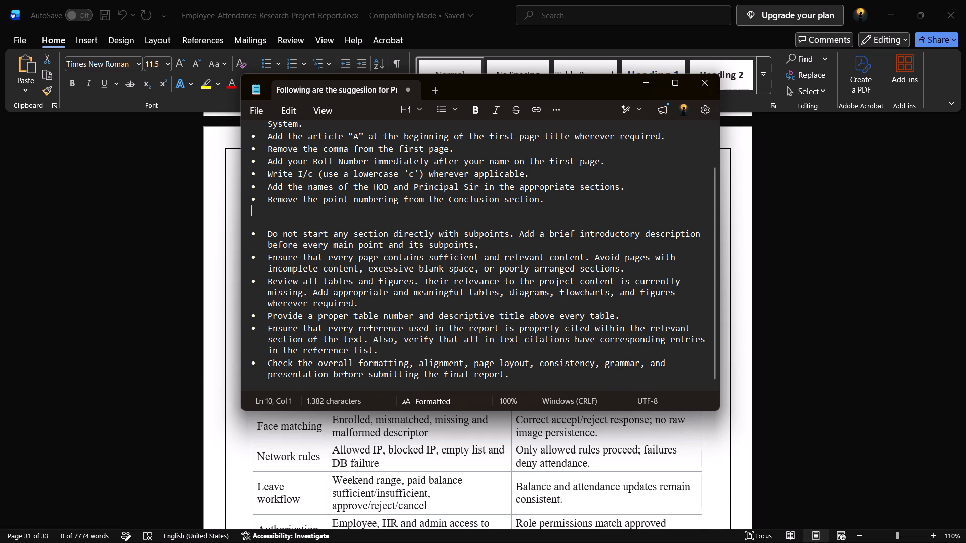
pyautogui.click(415, 302)
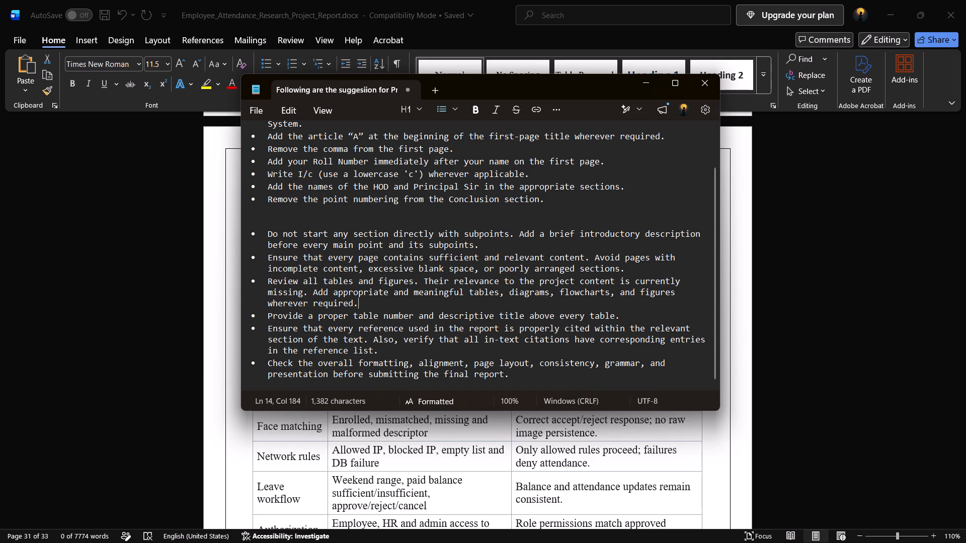
pyautogui.click(491, 245)
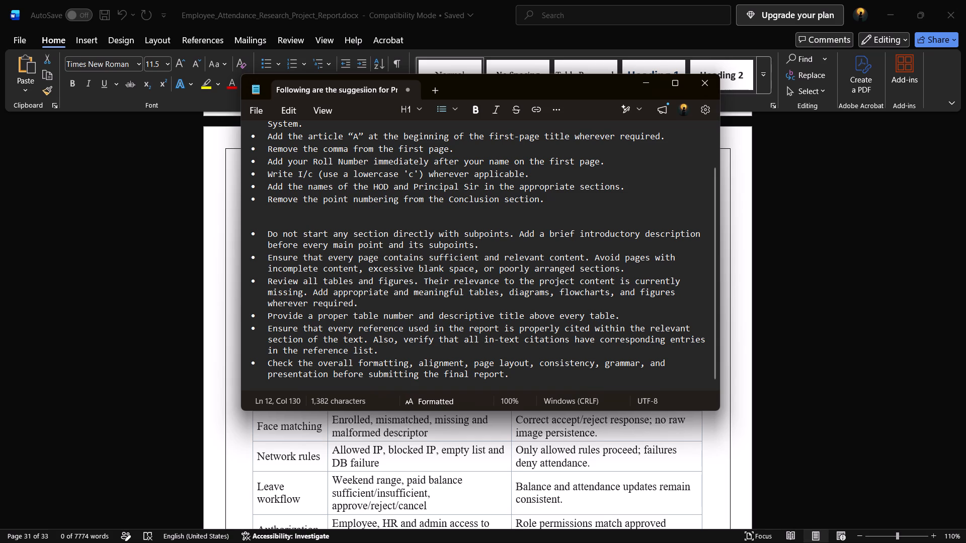
pyautogui.click(488, 219)
pyautogui.moveTo(488, 209); pyautogui.dragTo(491, 219)
pyautogui.click(491, 219)
pyautogui.moveTo(491, 212); pyautogui.dragTo(493, 221)
pyautogui.click(493, 221)
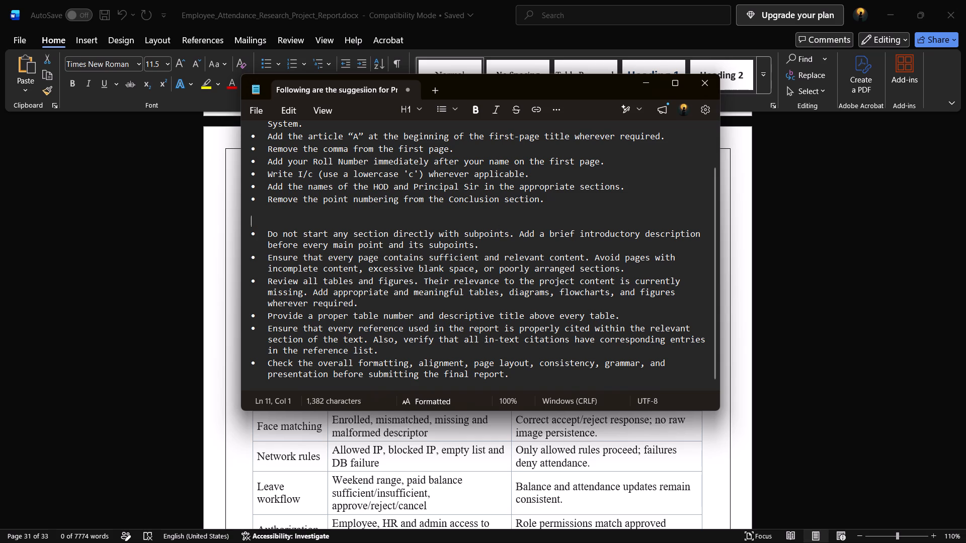
pyautogui.moveTo(493, 211); pyautogui.dragTo(493, 220)
pyautogui.click(493, 220)
pyautogui.moveTo(493, 220); pyautogui.dragTo(534, 364)
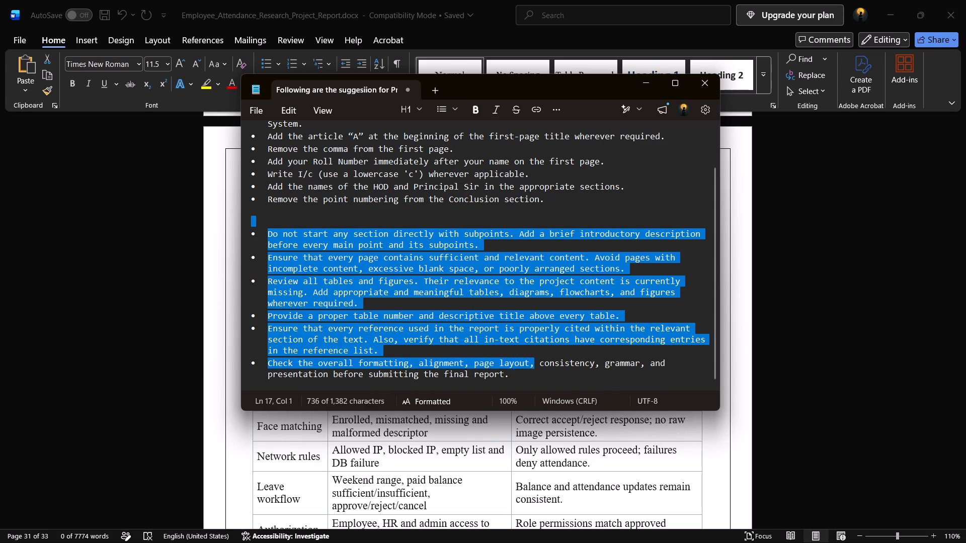
pyautogui.moveTo(534, 364); pyautogui.dragTo(535, 381)
pyautogui.click(535, 374)
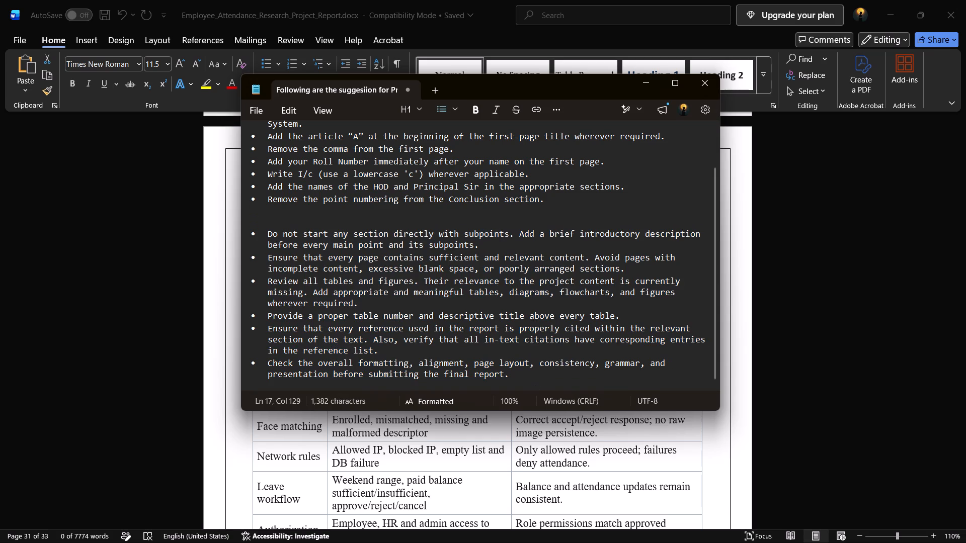
pyautogui.moveTo(535, 374); pyautogui.dragTo(535, 380)
pyautogui.click(535, 374)
pyautogui.scroll(2, 532, 363)
pyautogui.scroll(-3, 532, 361)
pyautogui.scroll(1, 532, 361)
pyautogui.scroll(-2, 532, 361)
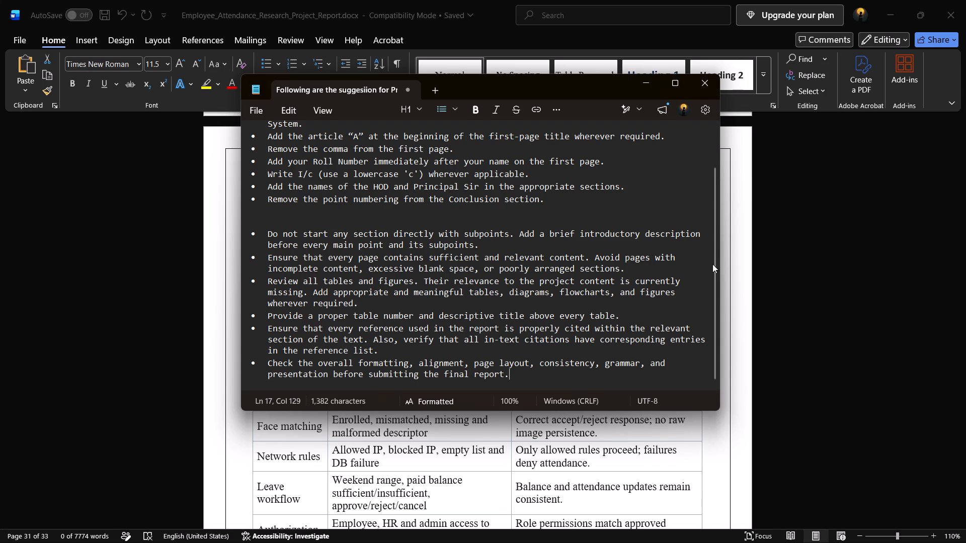
pyautogui.moveTo(714, 256); pyautogui.dragTo(708, 202)
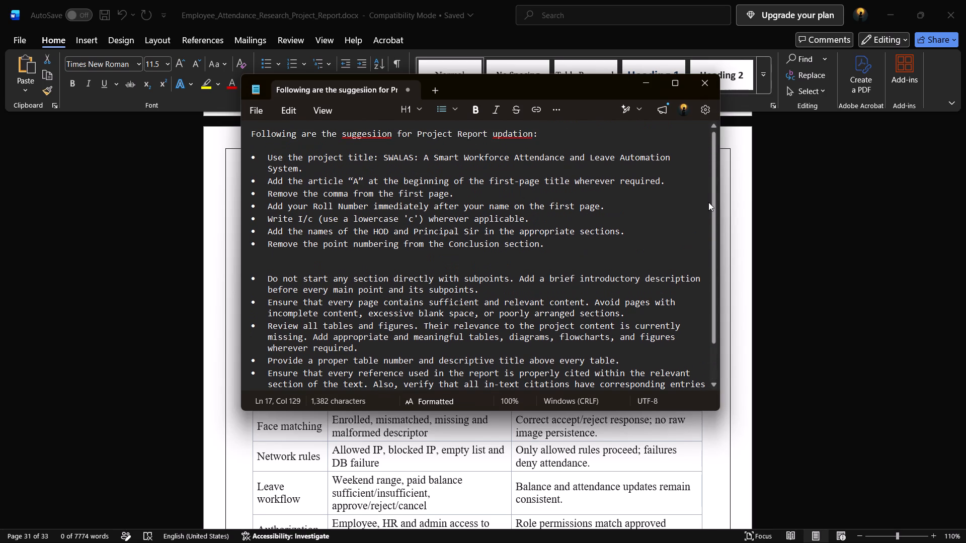
pyautogui.moveTo(708, 202); pyautogui.dragTo(701, 269)
# Copy all the suggestions in the lower group, from "Do not start any section directly with subpoints" to the final formatting check.
pyautogui.moveTo(517, 376); pyautogui.dragTo(254, 234)
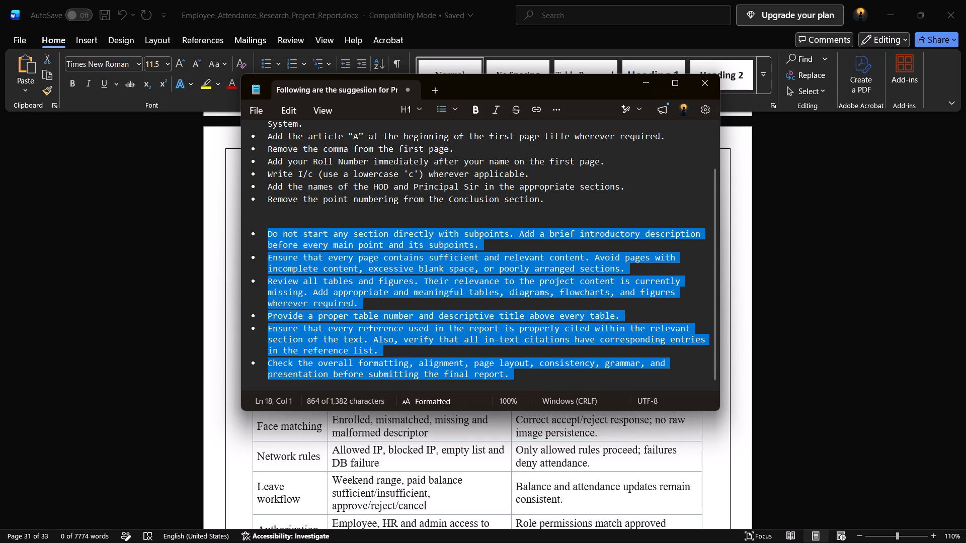
pyautogui.hotkey('ctrl', 'c')
pyautogui.click(357, 213)
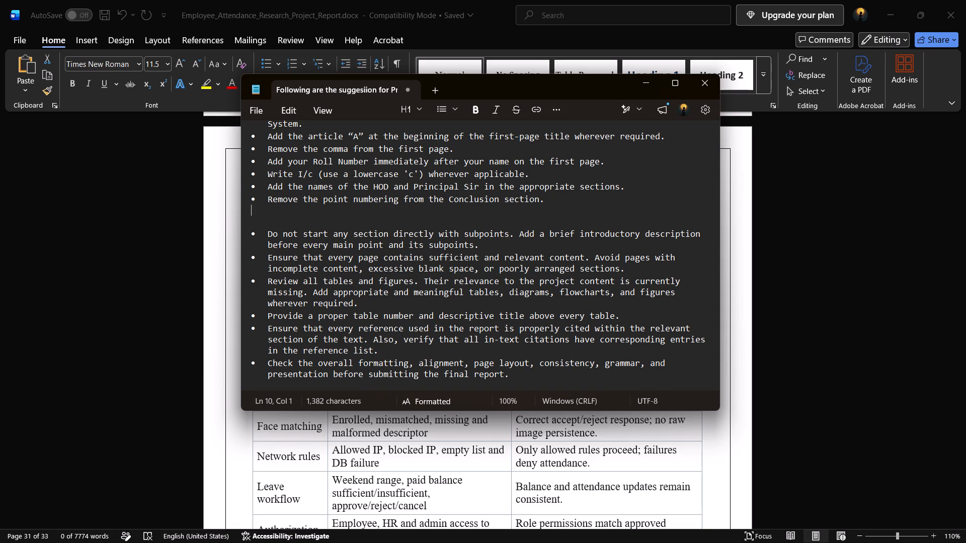
pyautogui.click(355, 220)
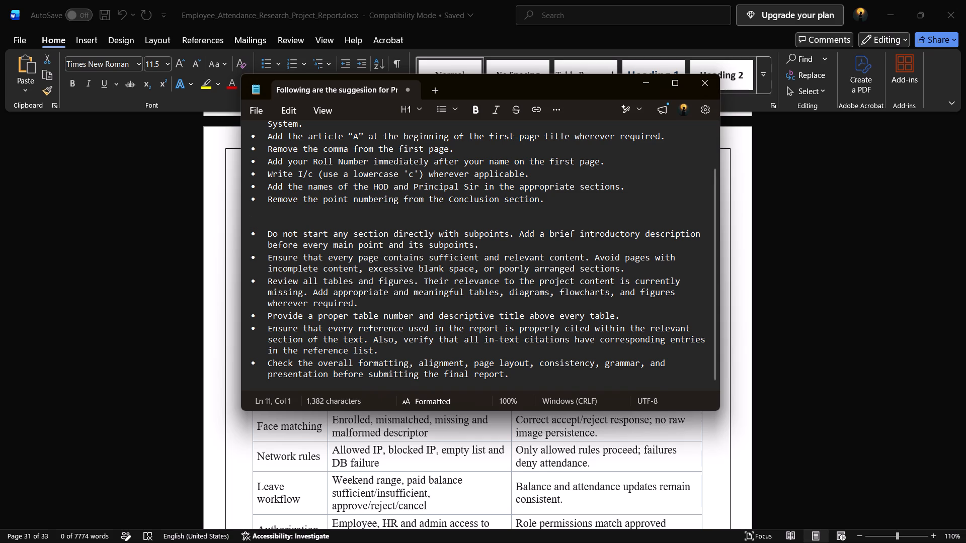
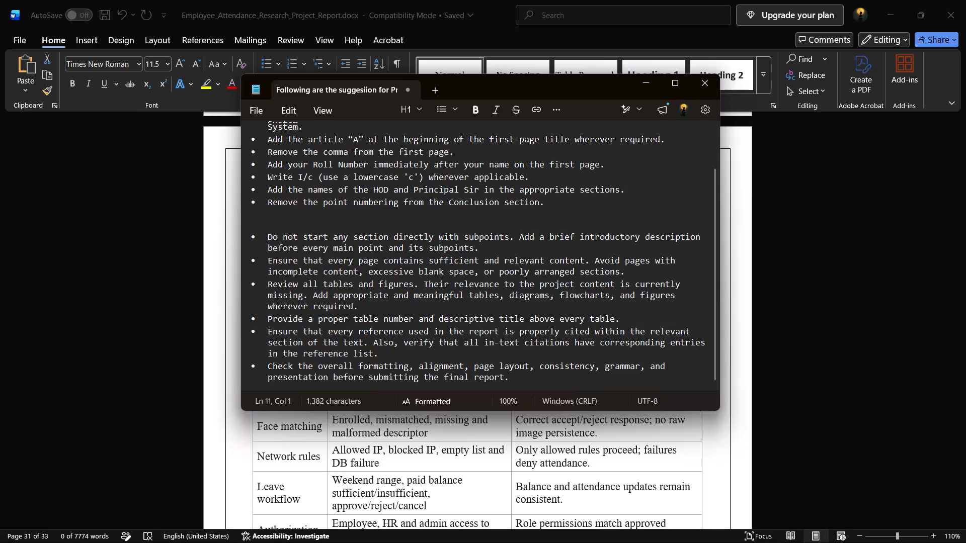
# Copy the entire lower group of suggestions again, from "Do not start any section directly with subpoints" through the overall formatting check.
pyautogui.moveTo(360, 213); pyautogui.dragTo(358, 223)
pyautogui.click(358, 223)
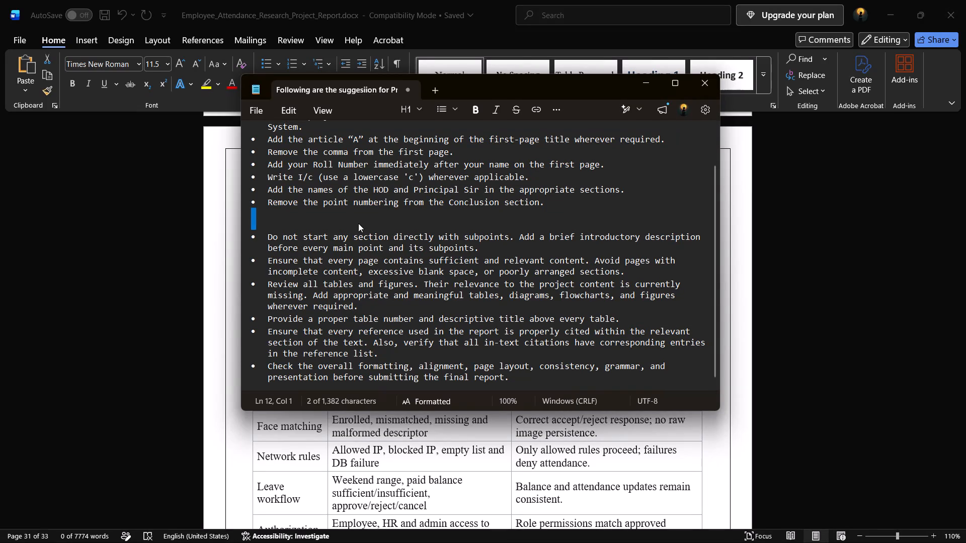
pyautogui.moveTo(358, 223); pyautogui.dragTo(570, 384)
pyautogui.hotkey('ctrl', 'c')
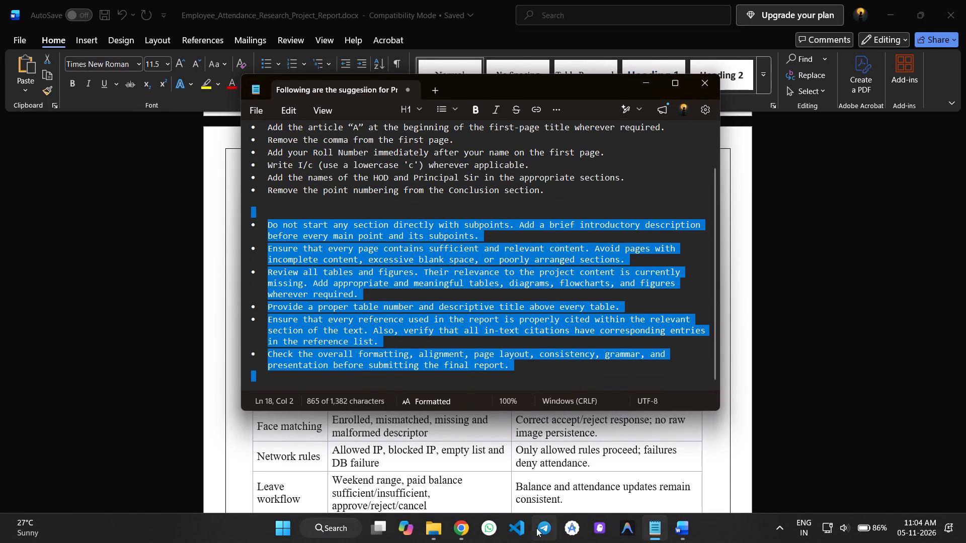
# Switch to Telegram with the lower group of suggestions copied.
pyautogui.click(536, 526)
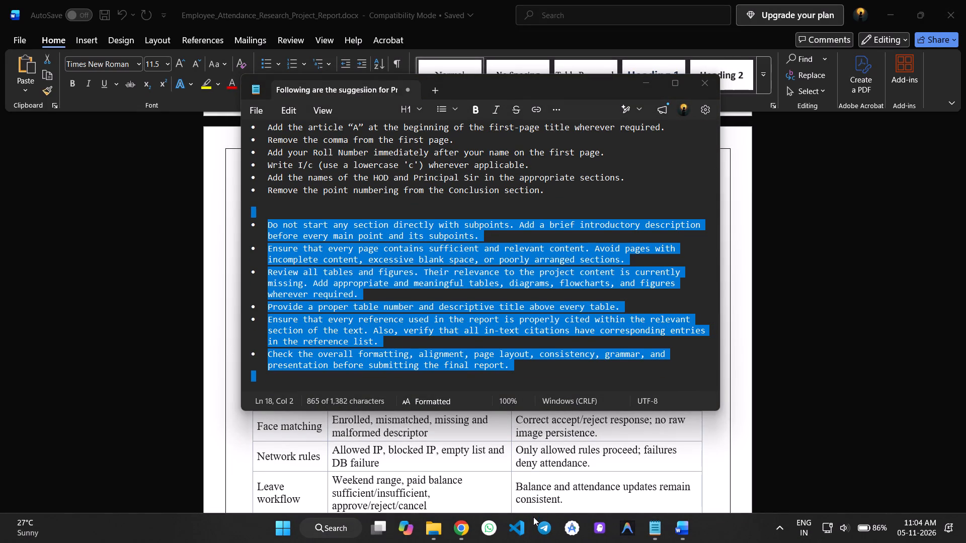
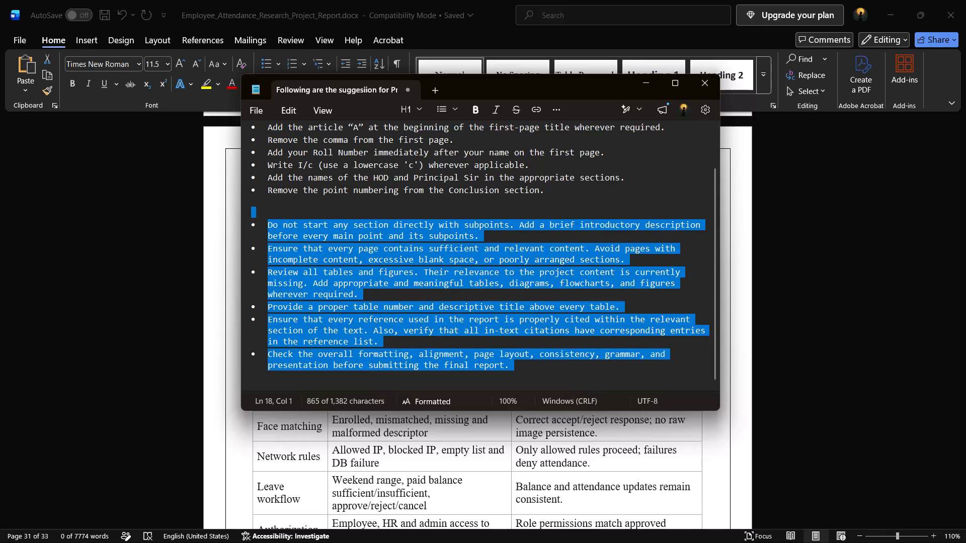
# Close the Notepad suggestions and return to the Word report.
pyautogui.click(535, 365)
pyautogui.moveTo(532, 365); pyautogui.dragTo(441, 211)
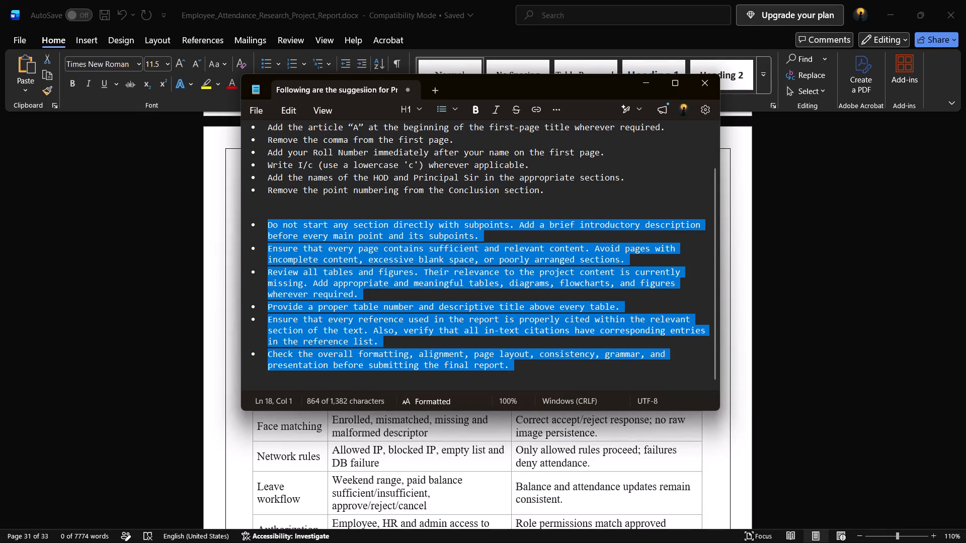
pyautogui.moveTo(441, 211); pyautogui.dragTo(436, 202)
pyautogui.click(436, 202)
pyautogui.click(708, 79)
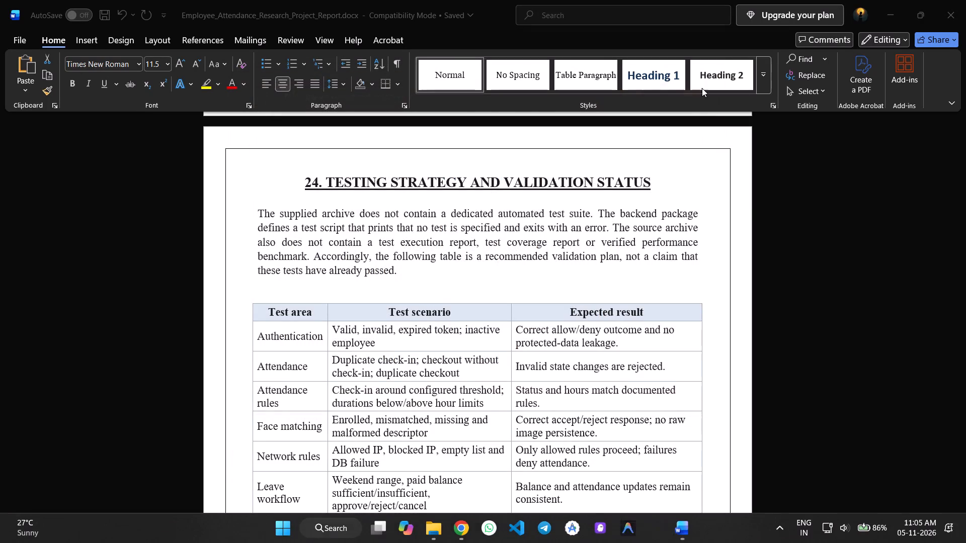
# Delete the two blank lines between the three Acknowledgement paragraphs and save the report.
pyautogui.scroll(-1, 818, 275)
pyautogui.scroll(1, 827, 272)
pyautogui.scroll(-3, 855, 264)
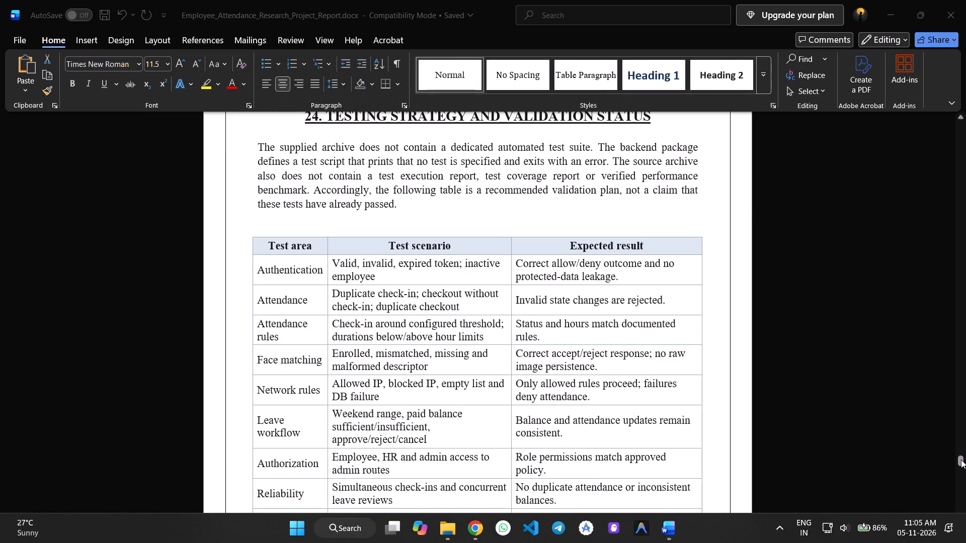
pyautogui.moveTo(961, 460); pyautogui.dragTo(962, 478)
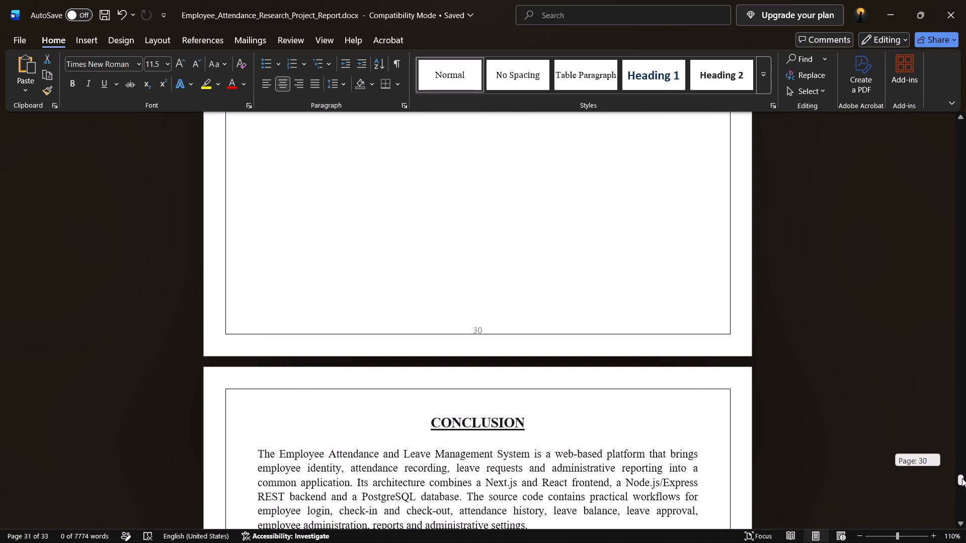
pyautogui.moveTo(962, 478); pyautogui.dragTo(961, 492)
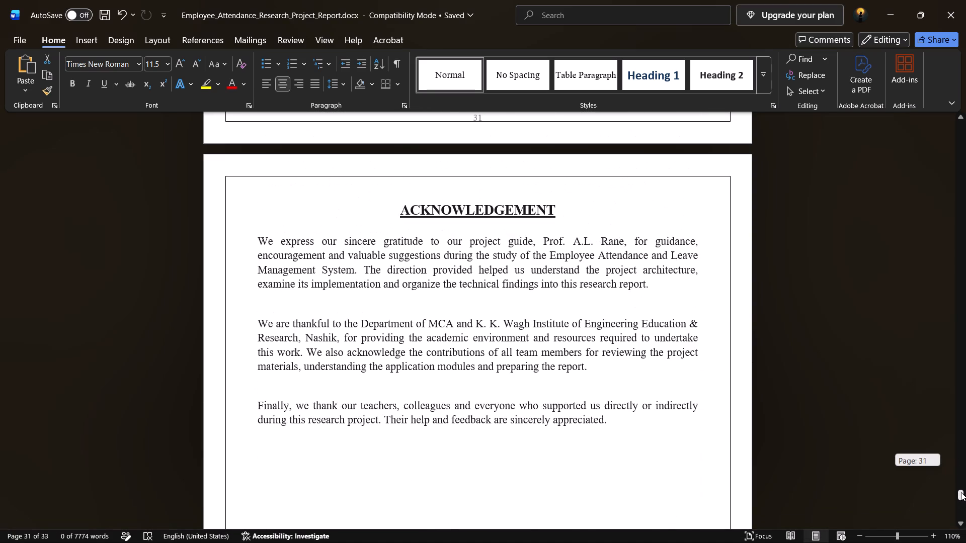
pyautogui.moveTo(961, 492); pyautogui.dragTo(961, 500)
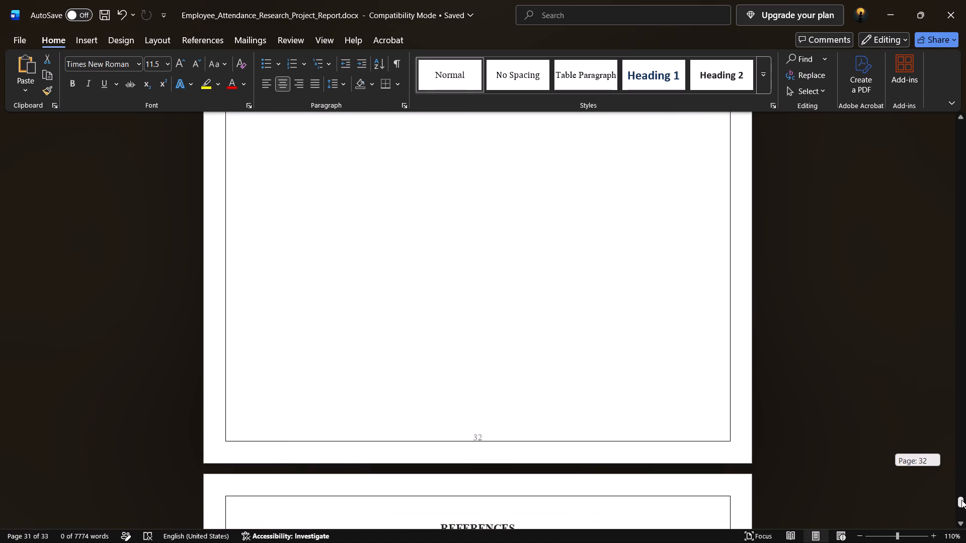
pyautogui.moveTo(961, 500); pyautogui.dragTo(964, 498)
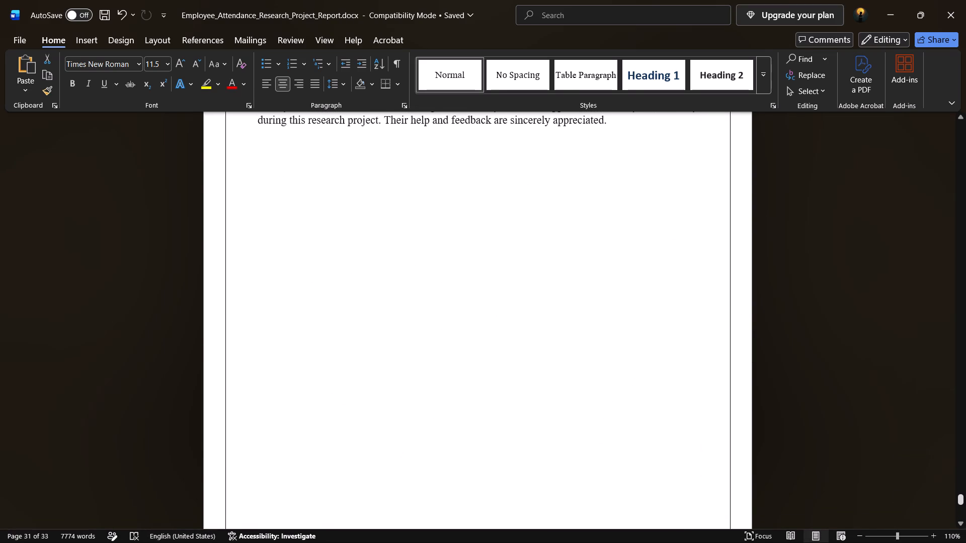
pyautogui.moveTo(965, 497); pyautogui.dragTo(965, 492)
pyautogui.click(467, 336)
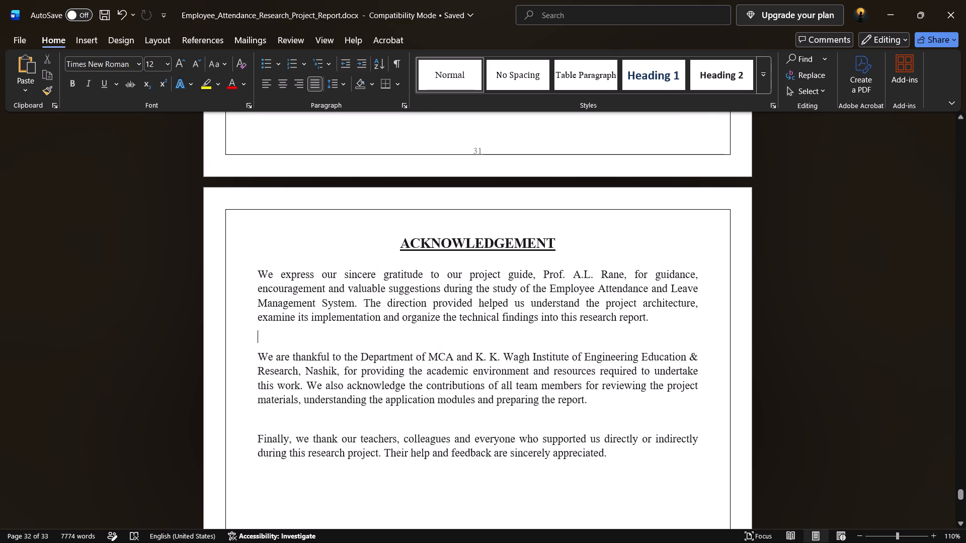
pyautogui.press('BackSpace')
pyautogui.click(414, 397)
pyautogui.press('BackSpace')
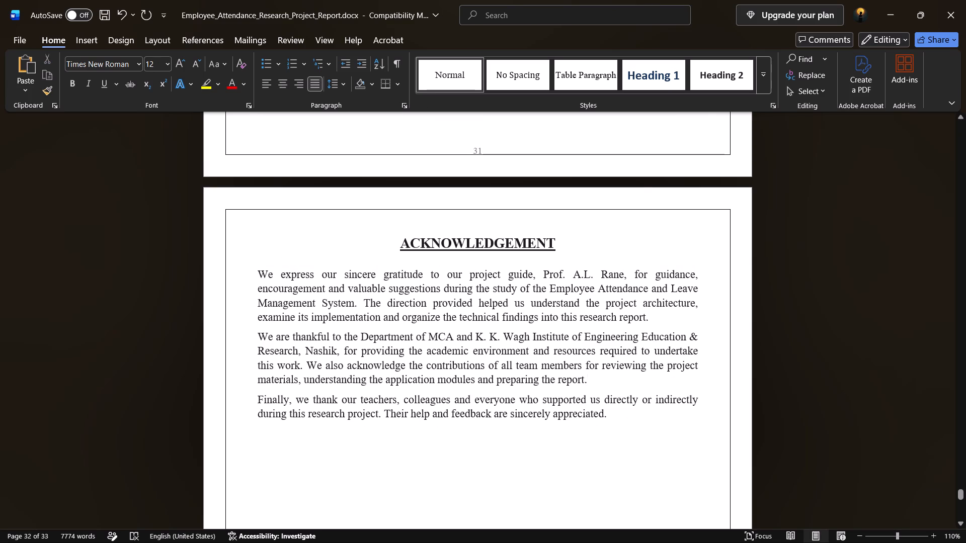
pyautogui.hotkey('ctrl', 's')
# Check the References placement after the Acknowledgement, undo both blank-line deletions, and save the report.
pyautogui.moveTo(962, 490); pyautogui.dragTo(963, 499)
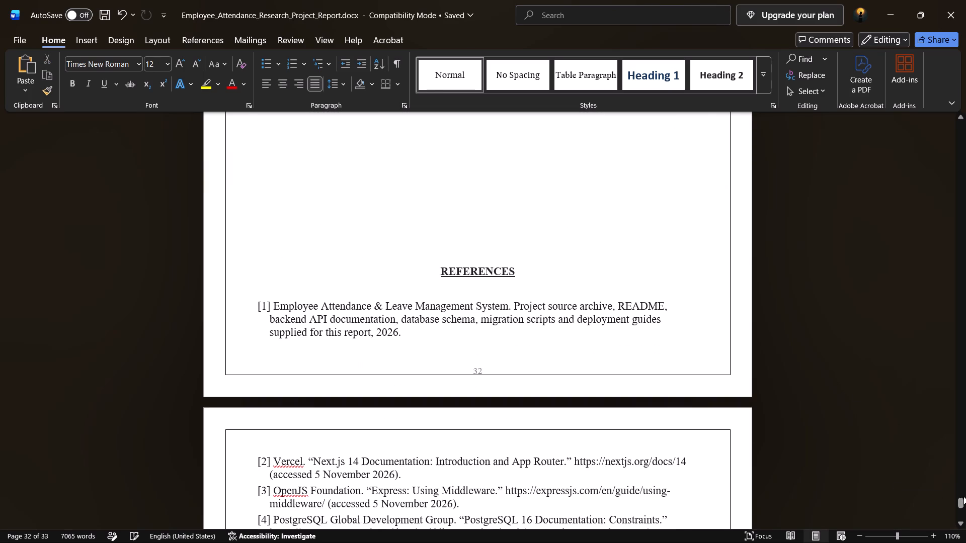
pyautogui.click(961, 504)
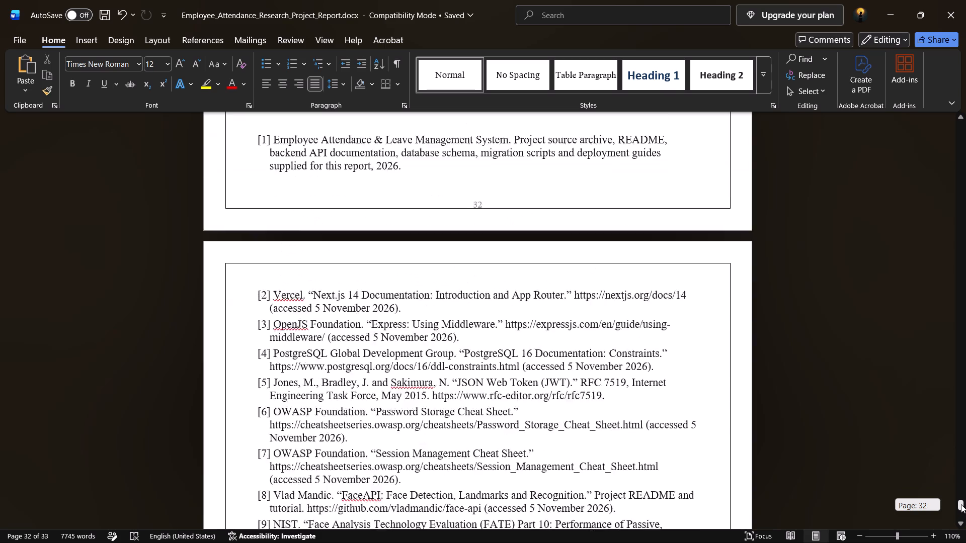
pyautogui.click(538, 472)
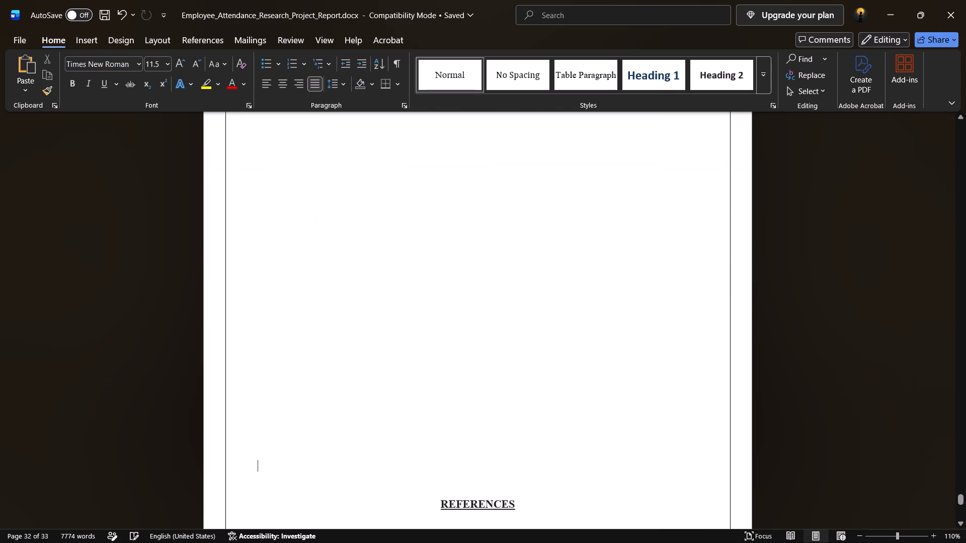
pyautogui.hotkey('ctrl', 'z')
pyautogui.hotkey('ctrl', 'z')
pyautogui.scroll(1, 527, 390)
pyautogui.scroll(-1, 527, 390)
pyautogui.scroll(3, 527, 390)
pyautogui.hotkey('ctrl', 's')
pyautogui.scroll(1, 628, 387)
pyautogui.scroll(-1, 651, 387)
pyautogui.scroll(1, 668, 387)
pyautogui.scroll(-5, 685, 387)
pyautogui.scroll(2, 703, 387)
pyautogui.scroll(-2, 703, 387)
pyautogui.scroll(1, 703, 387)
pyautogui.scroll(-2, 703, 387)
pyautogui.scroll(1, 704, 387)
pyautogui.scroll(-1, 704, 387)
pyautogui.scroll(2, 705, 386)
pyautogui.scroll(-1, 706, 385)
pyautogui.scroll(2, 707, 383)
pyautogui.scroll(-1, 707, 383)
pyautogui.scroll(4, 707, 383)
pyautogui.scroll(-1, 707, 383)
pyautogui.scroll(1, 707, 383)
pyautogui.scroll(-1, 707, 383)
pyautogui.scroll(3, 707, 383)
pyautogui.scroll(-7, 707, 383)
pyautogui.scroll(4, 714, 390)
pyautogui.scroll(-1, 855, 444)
# Look back through the report from the References to the title page and save it.
pyautogui.moveTo(961, 495); pyautogui.dragTo(962, 504)
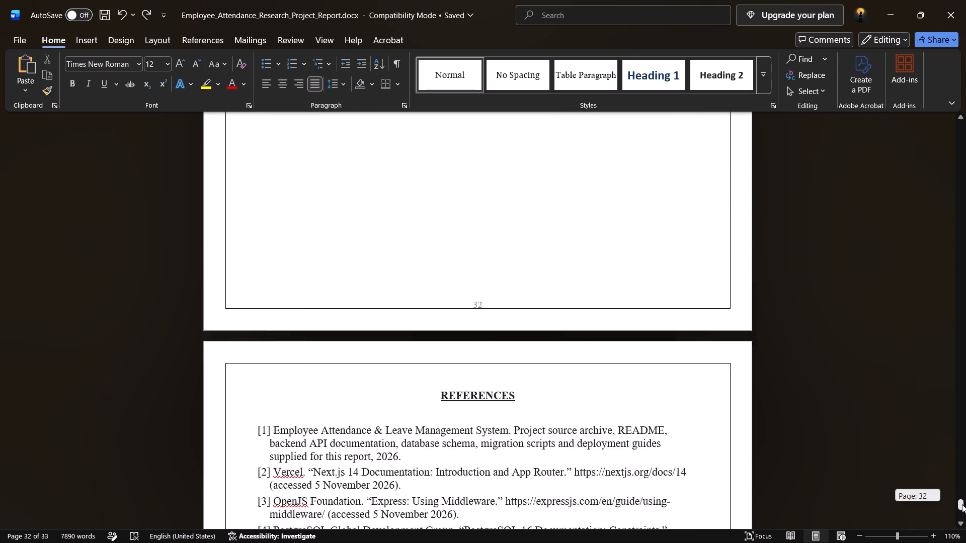
pyautogui.moveTo(962, 504); pyautogui.dragTo(958, 360)
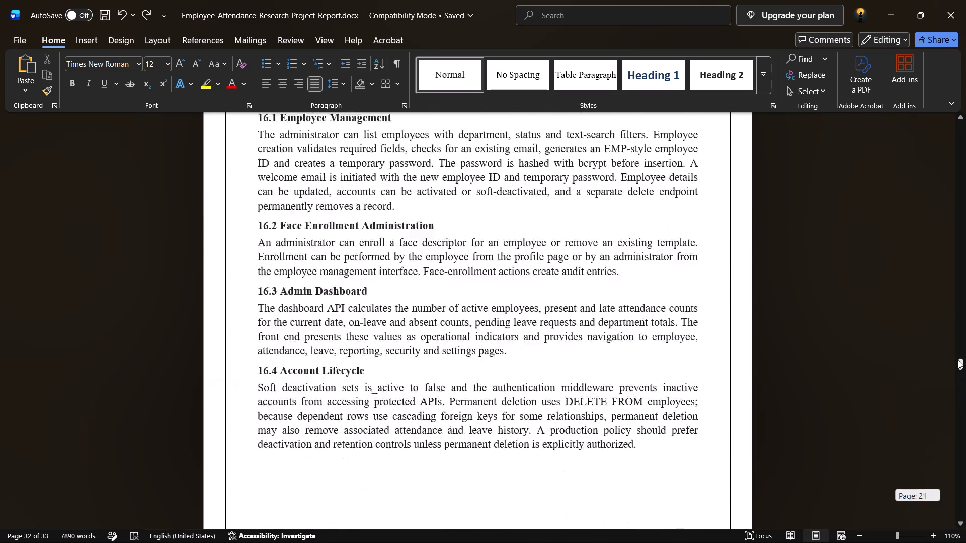
pyautogui.moveTo(958, 360); pyautogui.dragTo(939, 153)
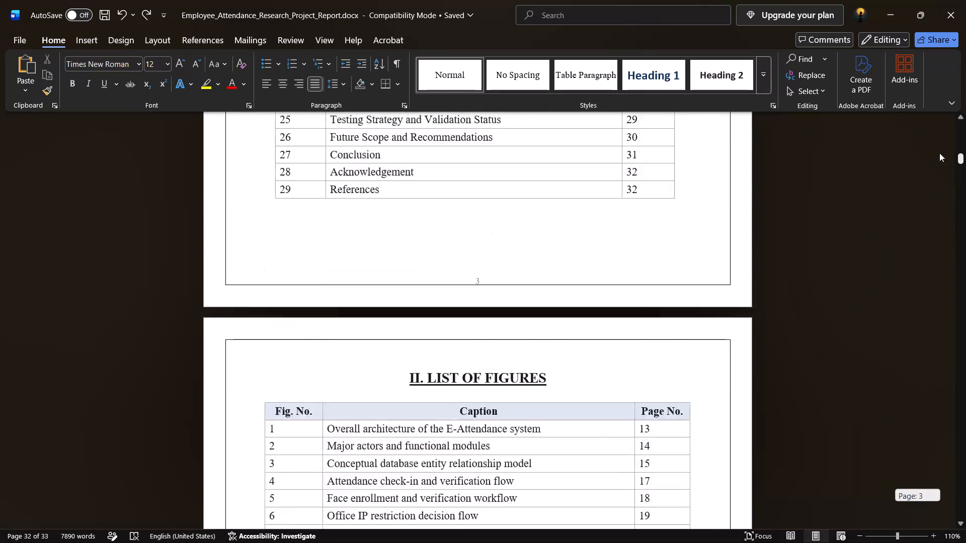
pyautogui.moveTo(939, 153); pyautogui.dragTo(939, 117)
pyautogui.hotkey('ctrl', 's')
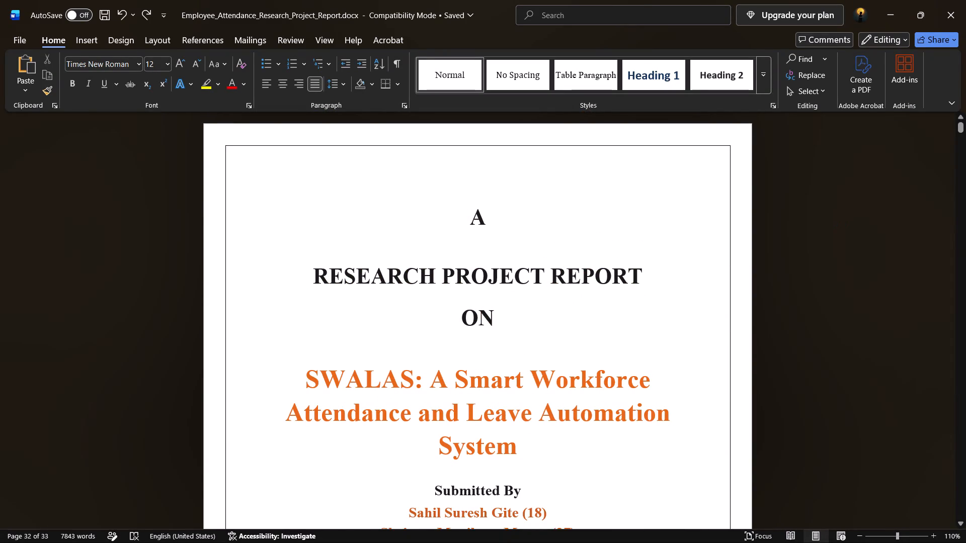
# Close the Word report and go up from the project report folder to Downloads in File Explorer.
pyautogui.click(965, 0)
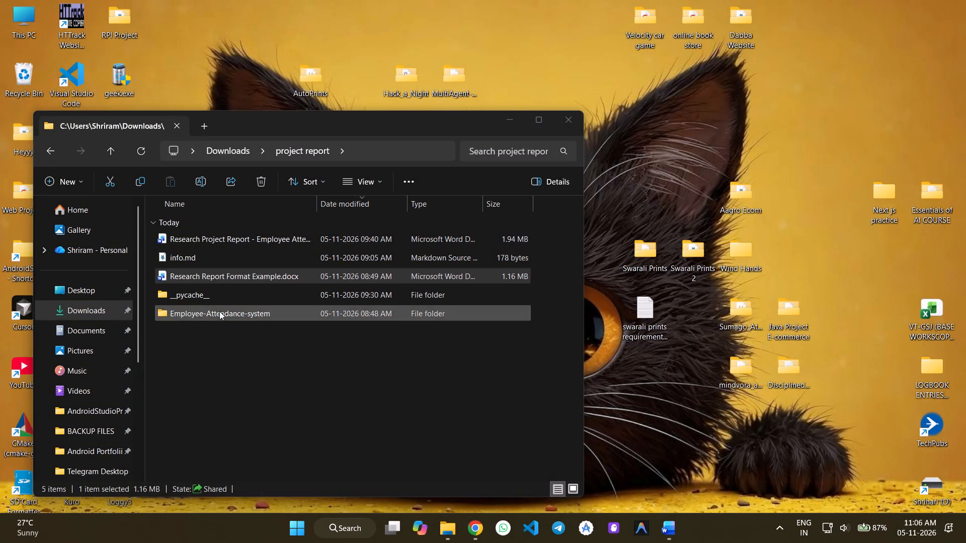
pyautogui.click(214, 147)
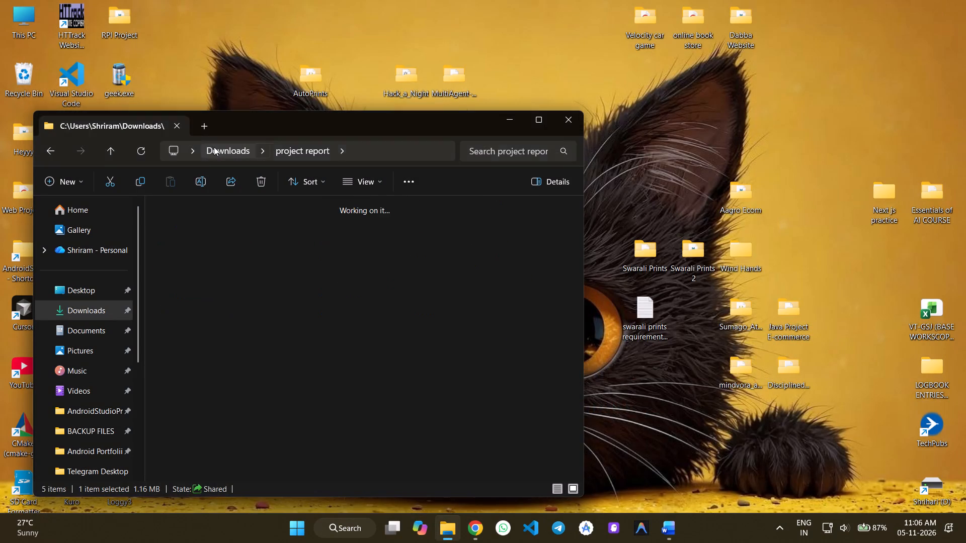
pyautogui.doubleClick(136, 149)
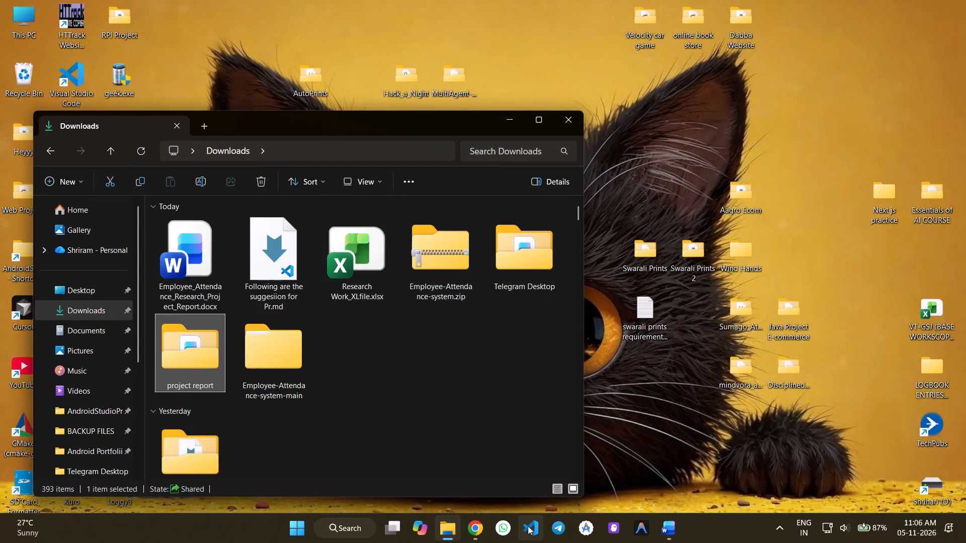
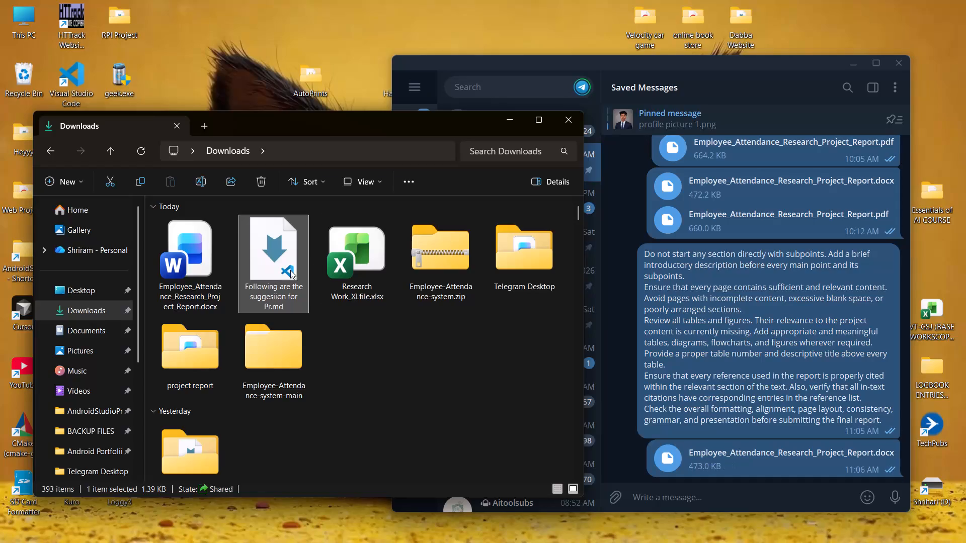
# Select Research Work_XLfile.xlsx in Downloads, open the Create Research Report chat in Chrome, and bring the Downloads window over the chat.
pyautogui.click(339, 254)
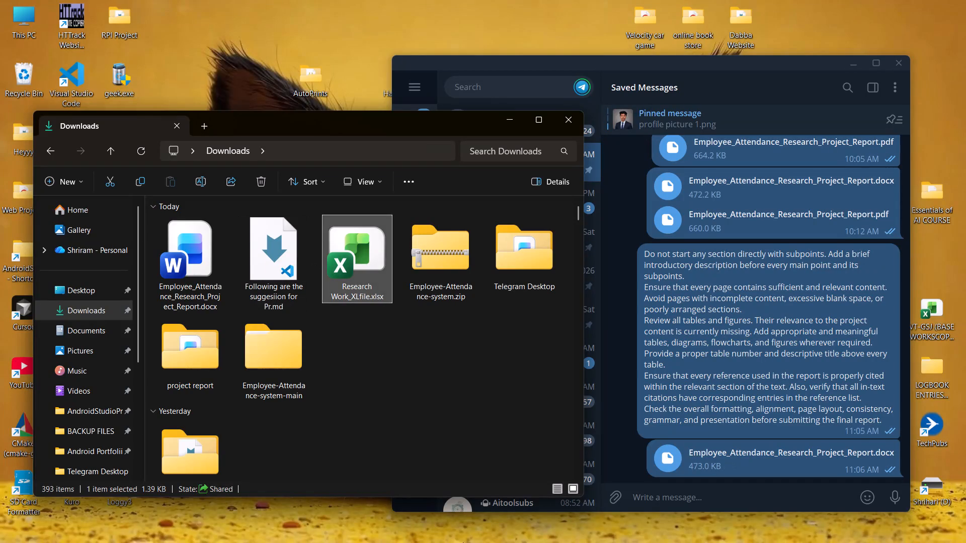
pyautogui.click(473, 527)
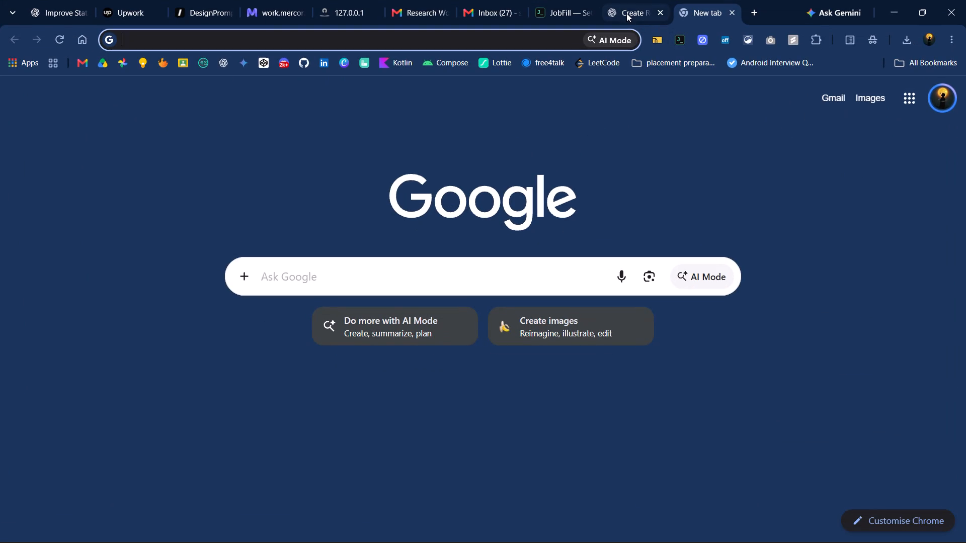
pyautogui.click(626, 12)
pyautogui.click(453, 522)
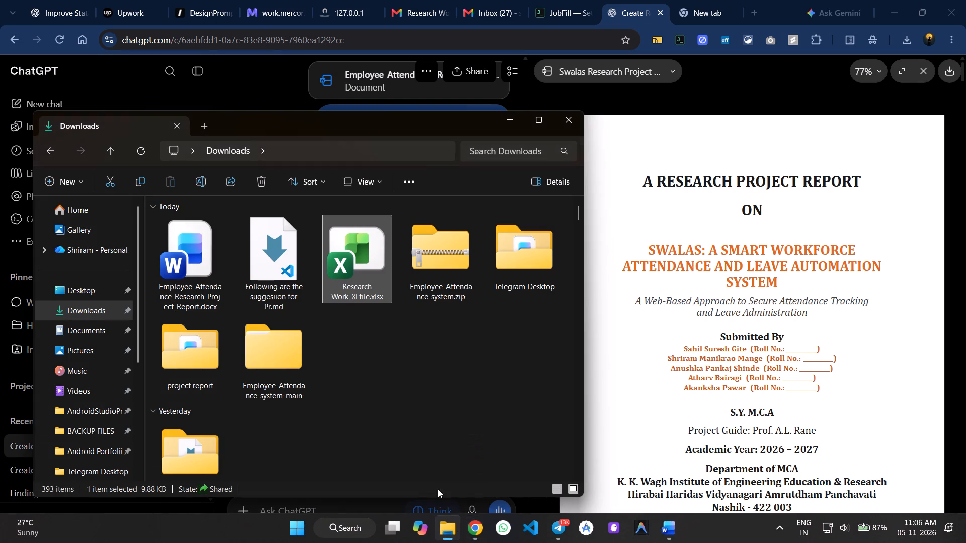
pyautogui.moveTo(328, 127); pyautogui.dragTo(629, 96)
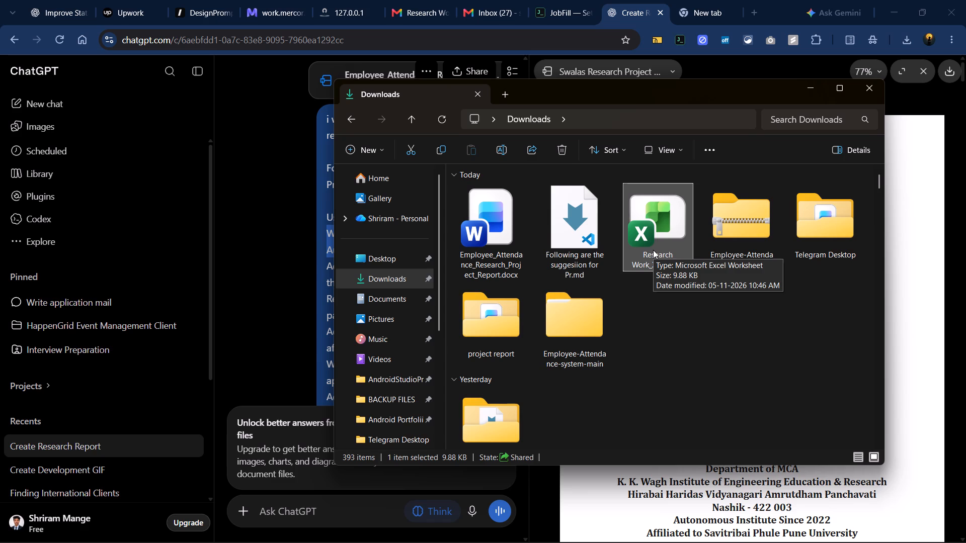
pyautogui.click(574, 221)
pyautogui.click(492, 217)
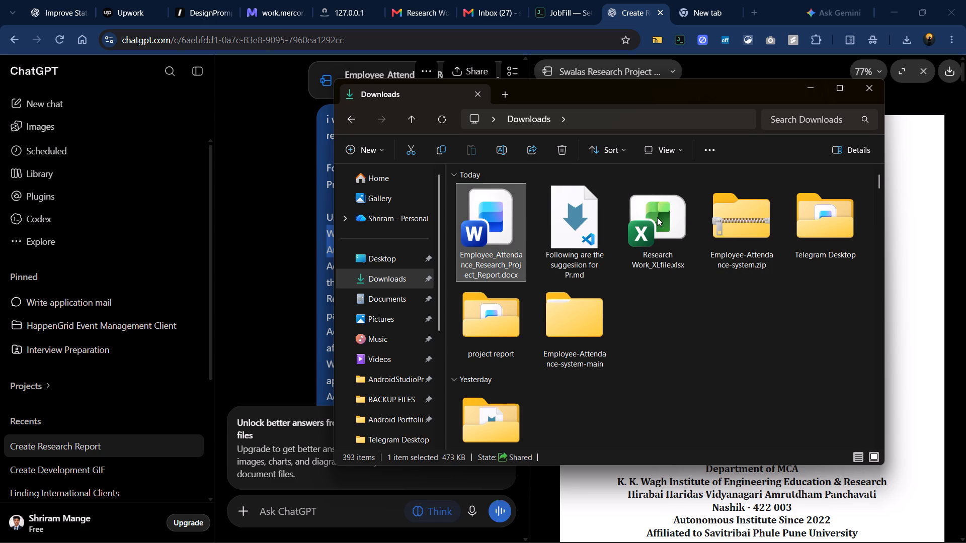
pyautogui.click(657, 217)
pyautogui.click(658, 93)
pyautogui.click(803, 93)
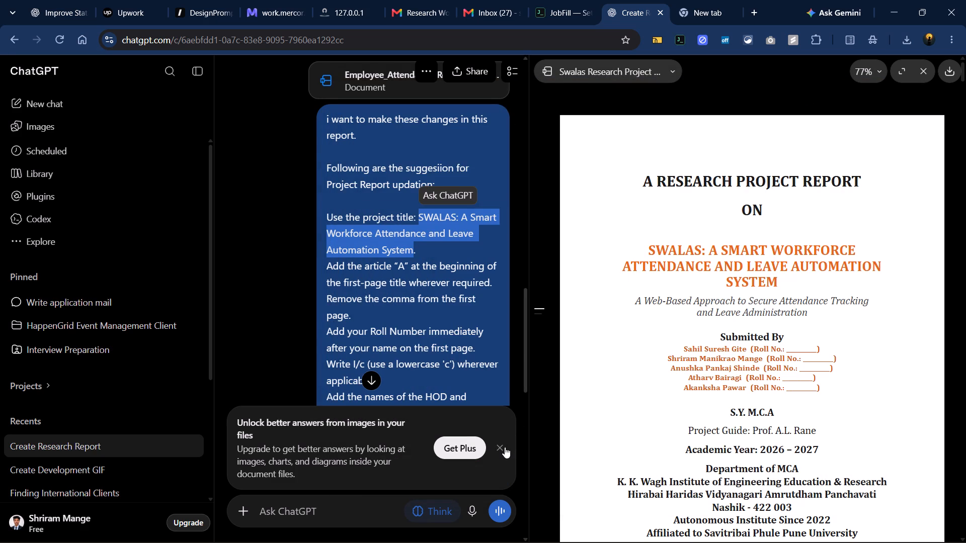